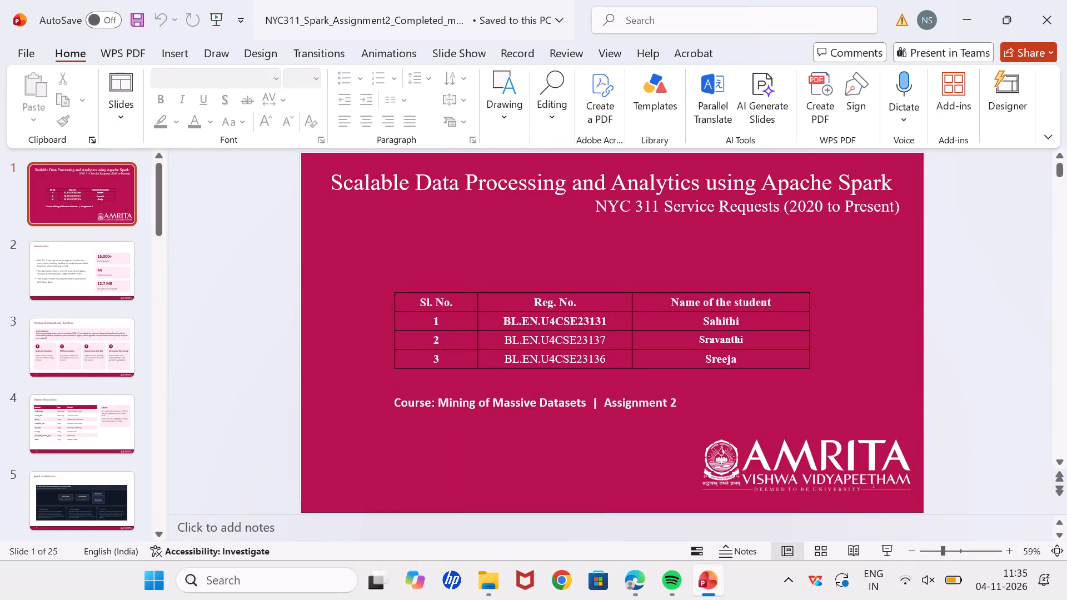
Review the title slide and the Introduction slide of the NYC 311 Spark assignment presentation.
key(Down)
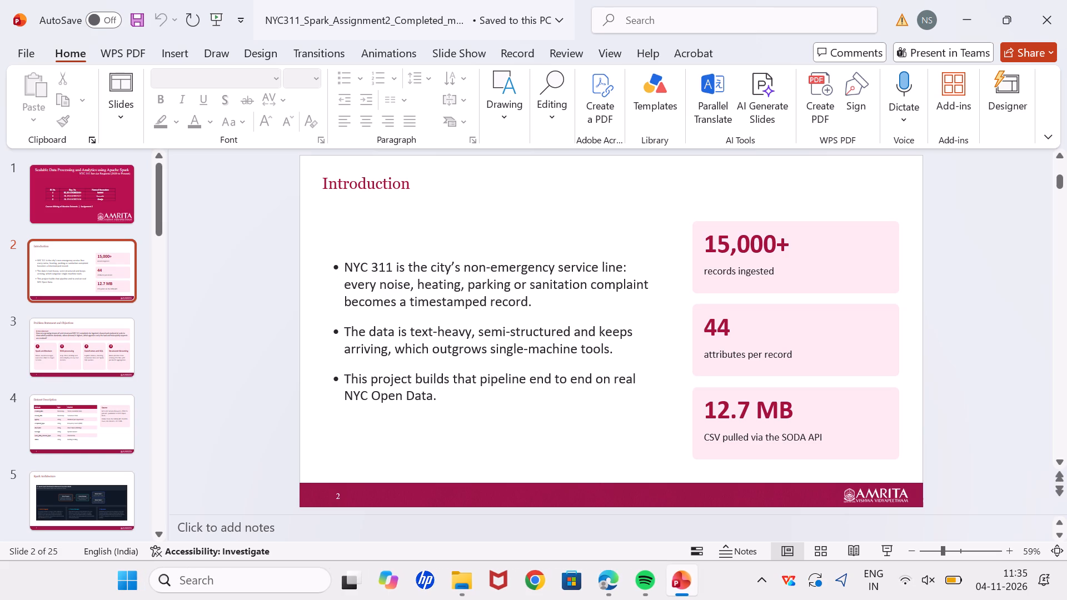
key(Up)
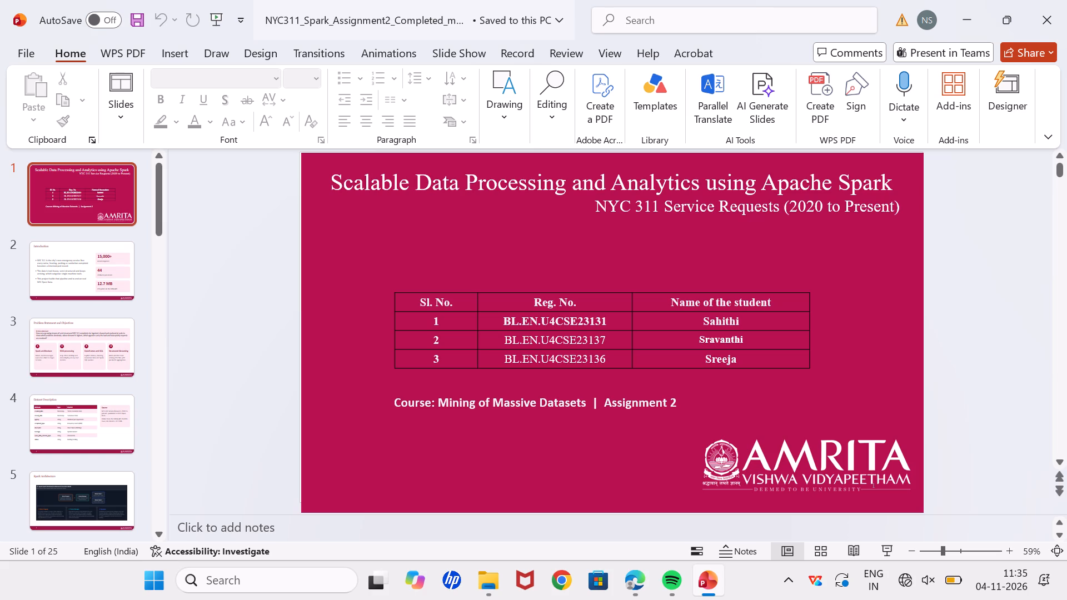
key(Down)
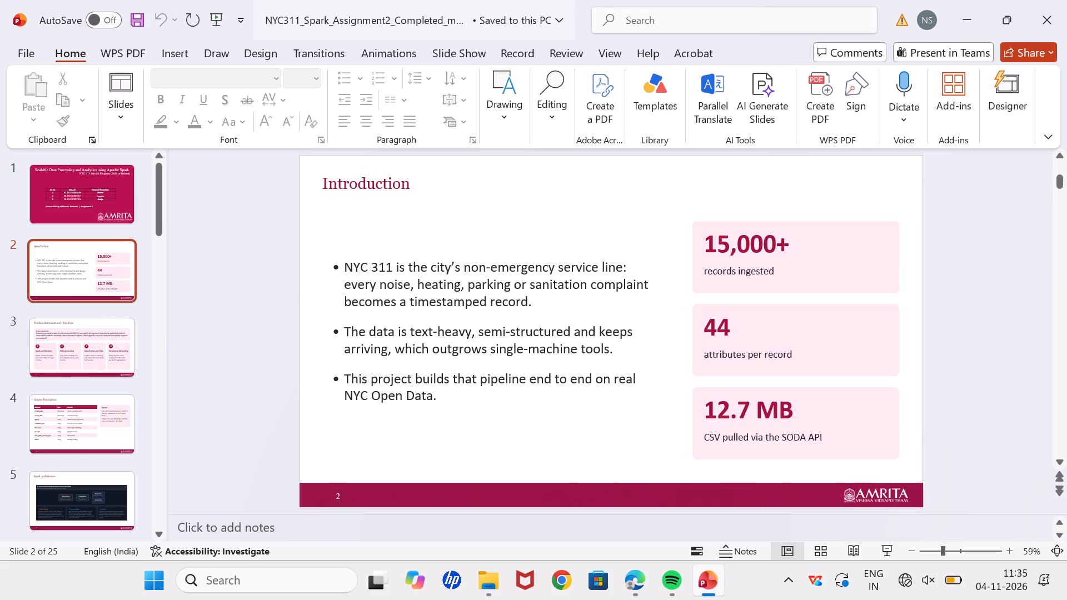
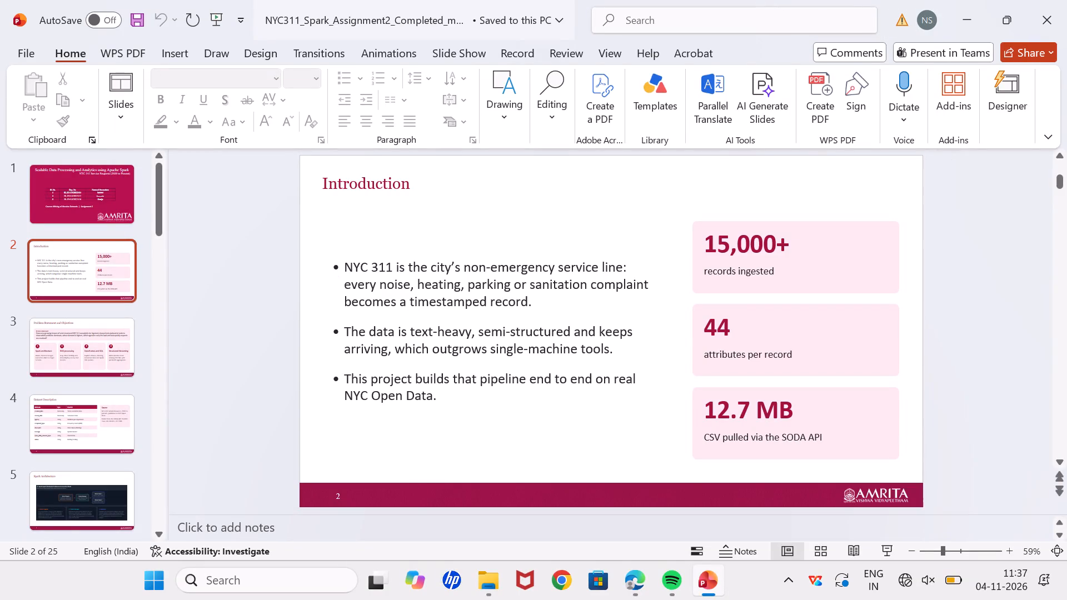
Delete the word "semi-structured" from the second bullet on the Introduction slide.
drag(575, 332, 480, 328)
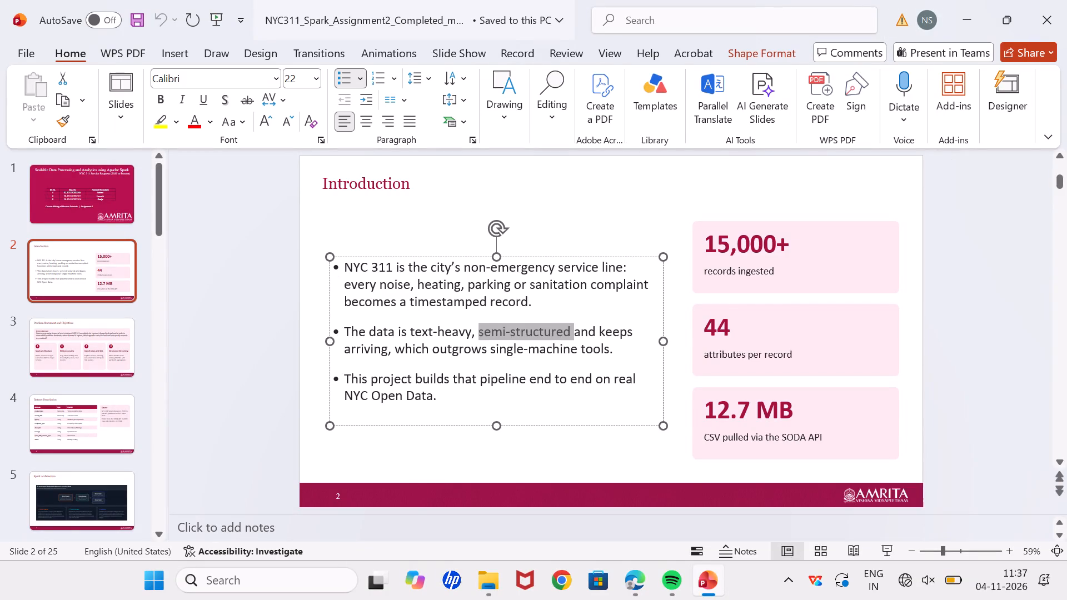
drag(480, 328, 479, 328)
key(BackSpace)
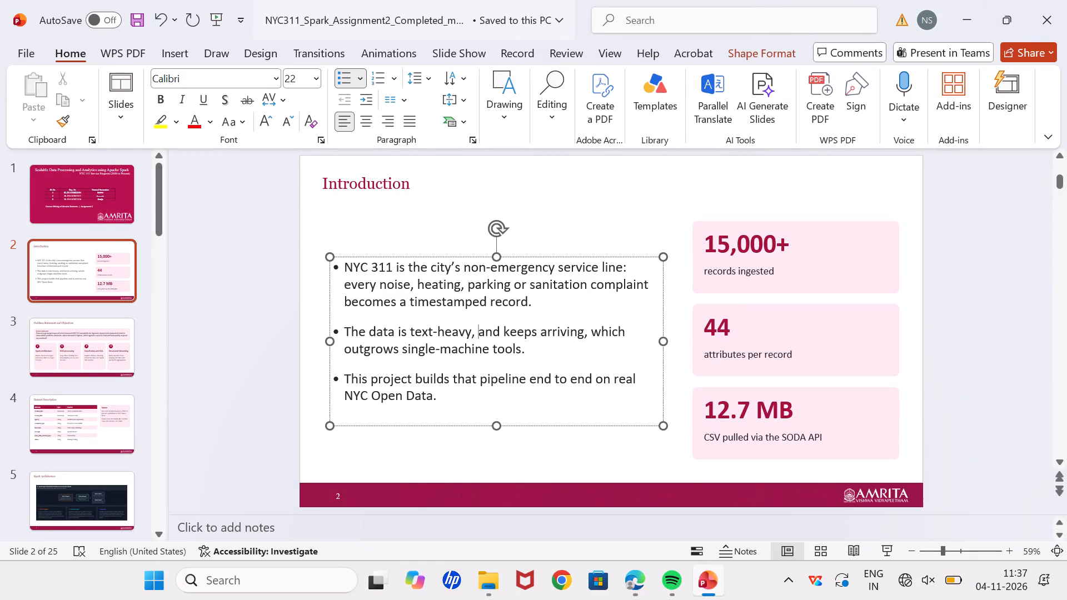
click(276, 364)
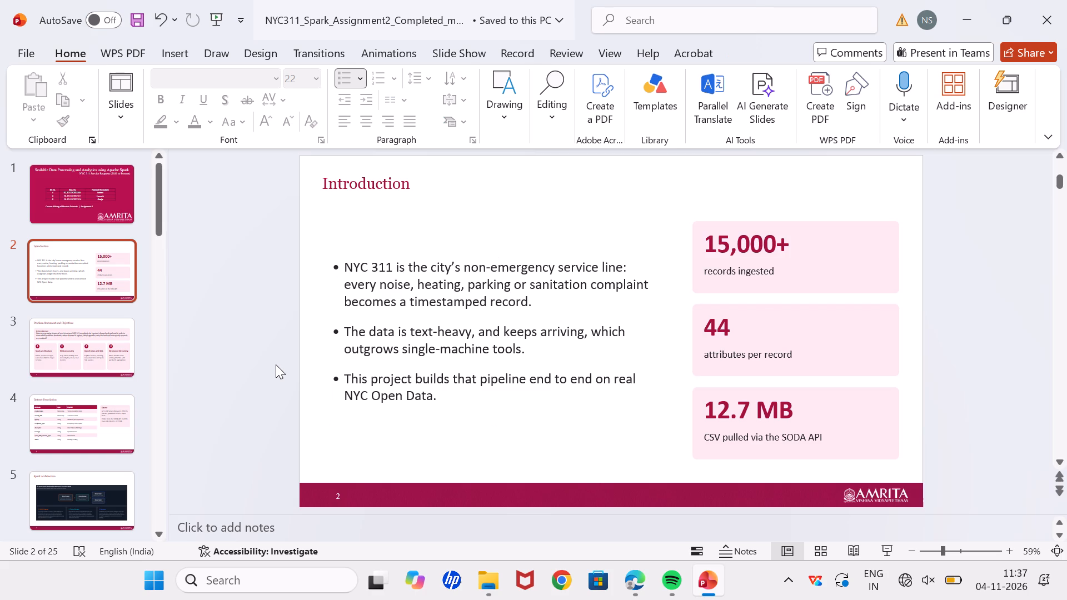
Delete the "Problem Statement and Objectives" slide that follows the Introduction.
key(Down)
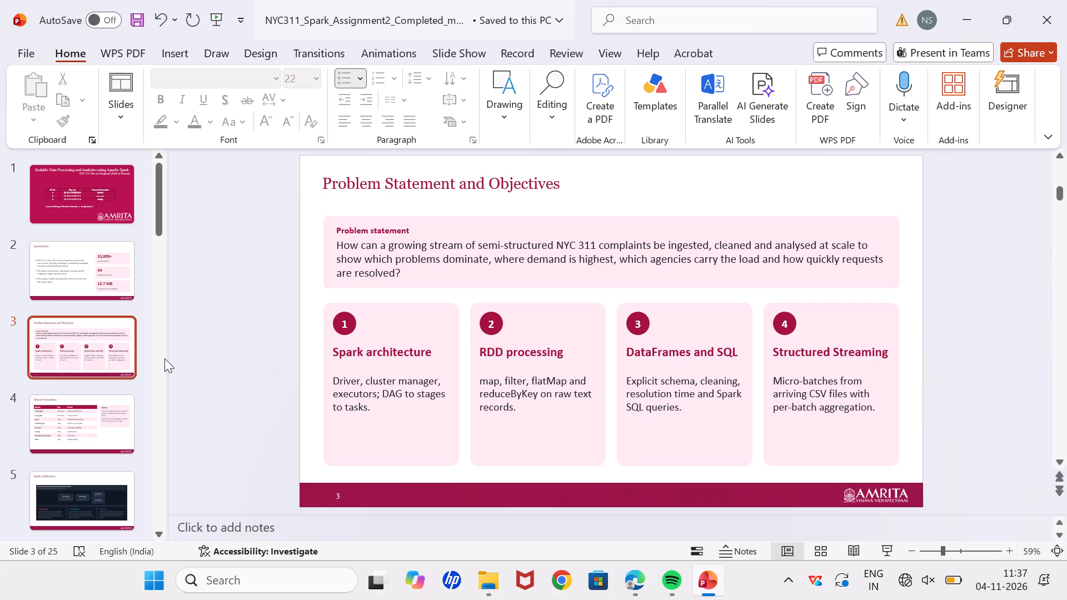
right_click(56, 355)
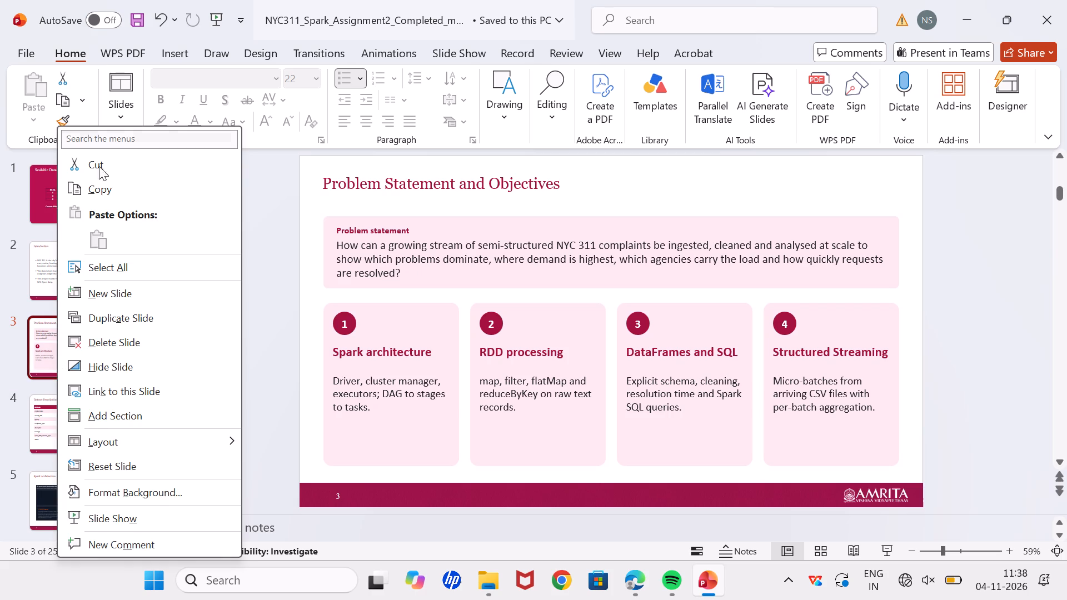
click(107, 348)
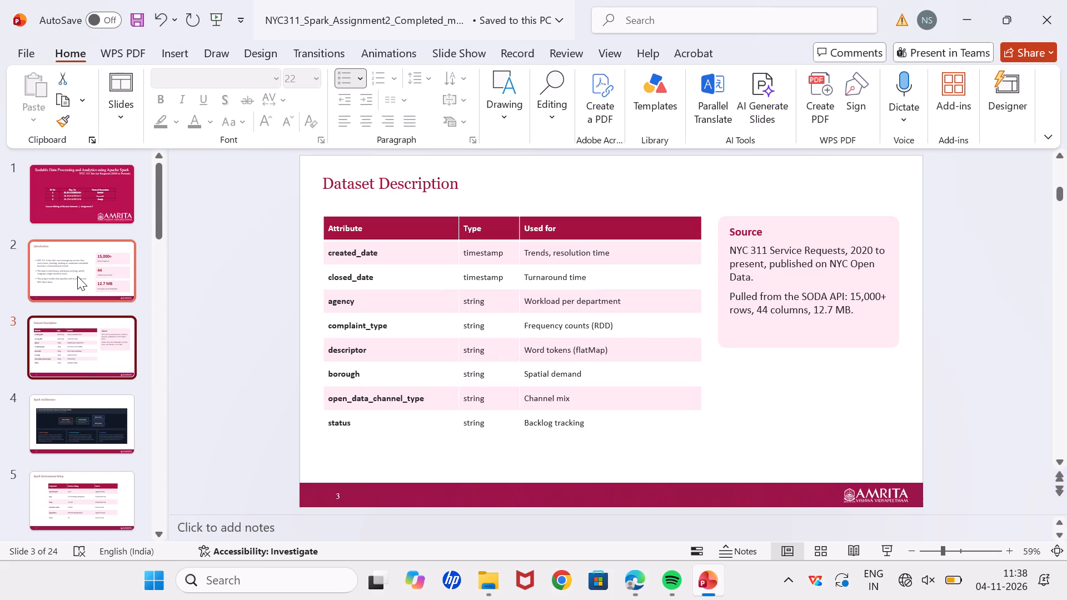
Return to the Introduction slide and save the presentation.
click(77, 276)
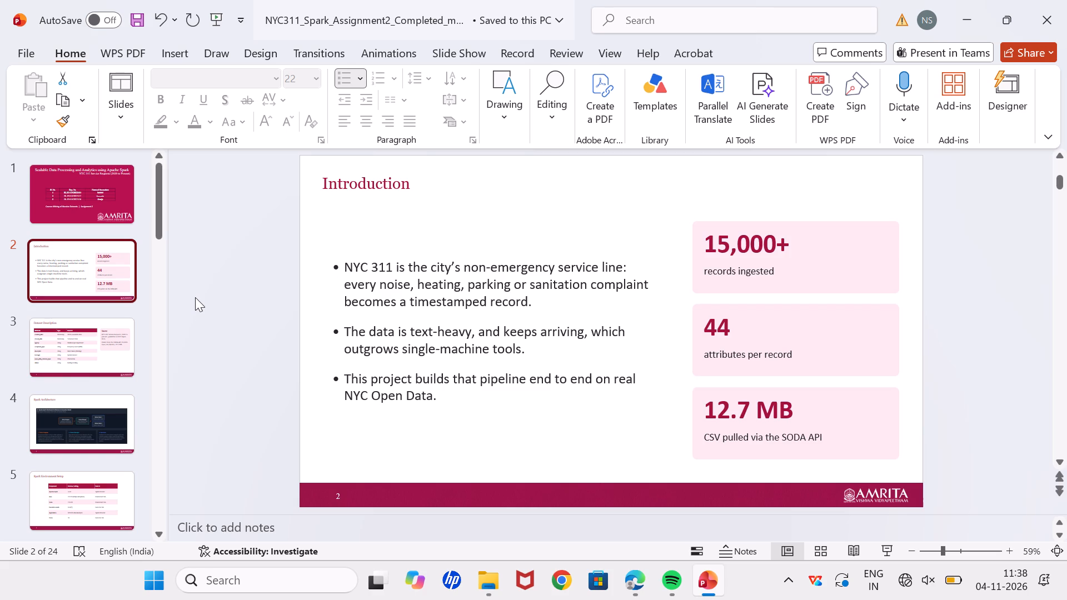
key(ctrl+s)
Move on to the Dataset Description slide that follows the Introduction.
key(Down)
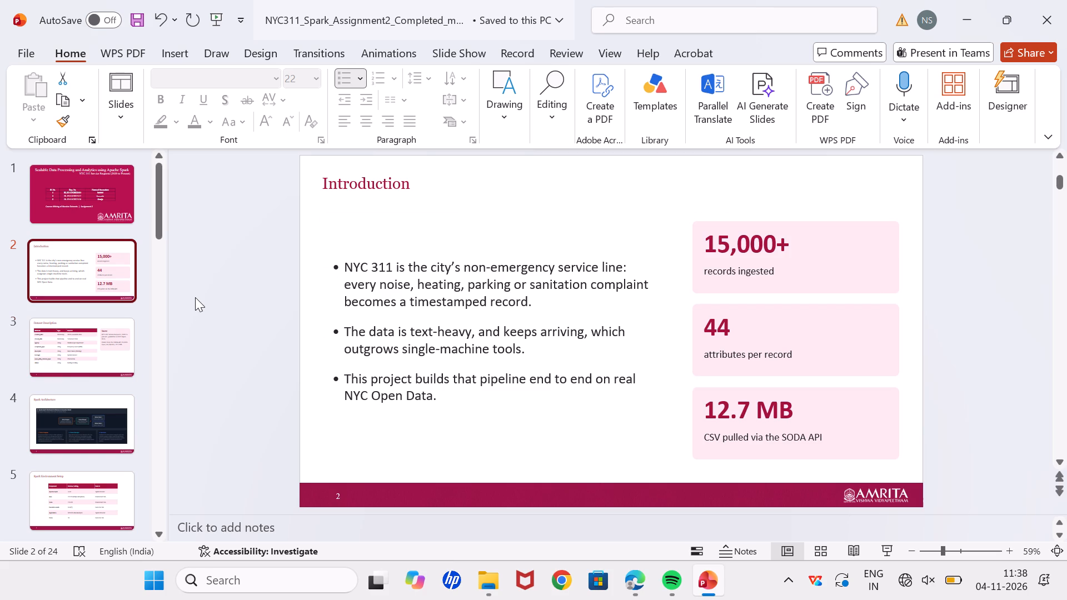
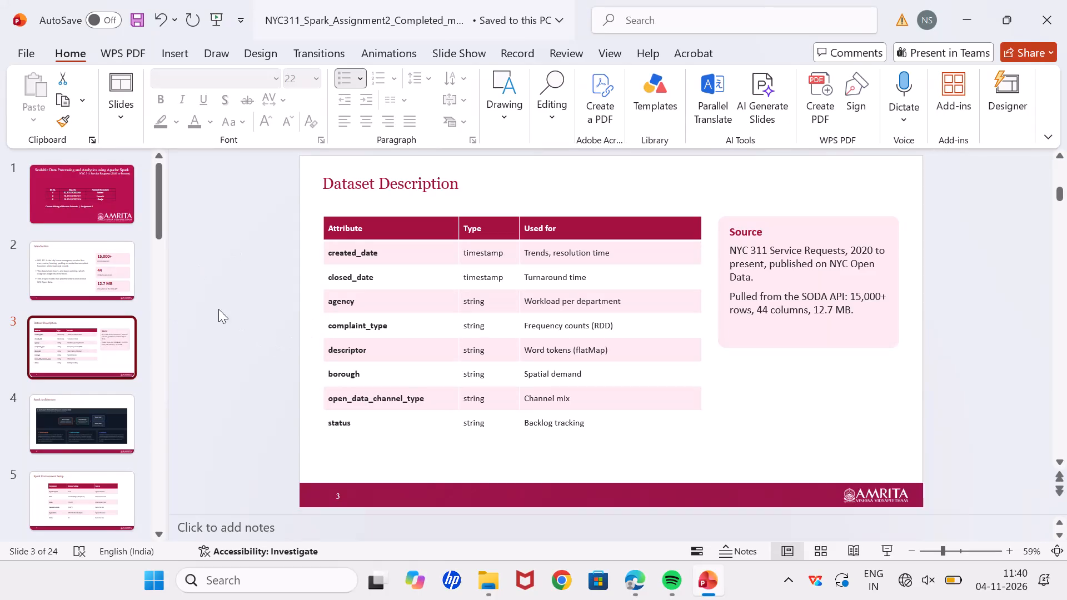
Delete the "status" row from the attribute table on the Dataset Description slide and save the presentation.
click(570, 433)
click(597, 421)
drag(597, 421, 353, 422)
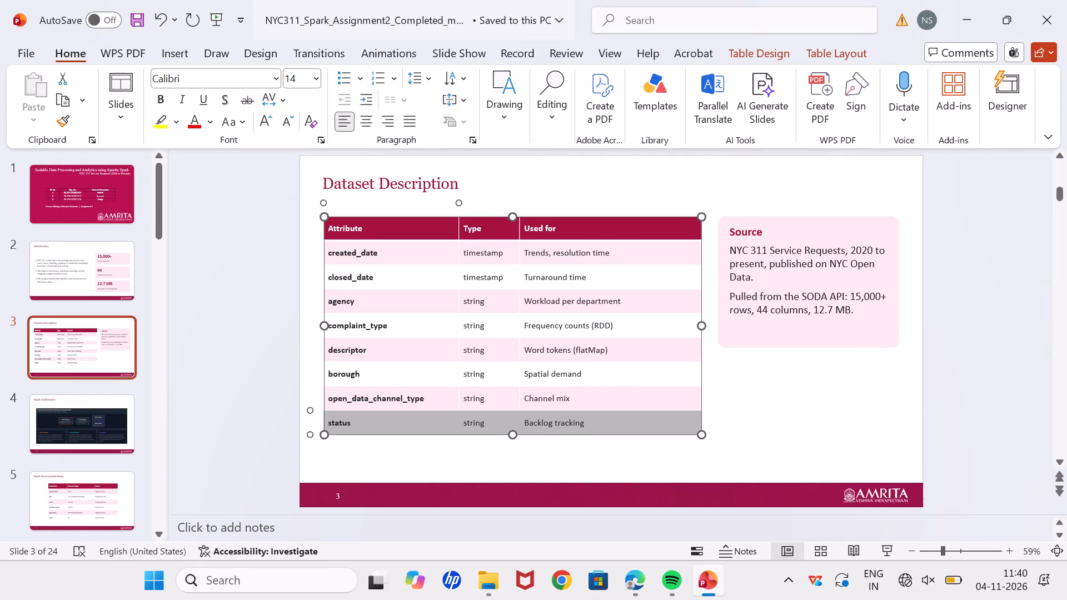
key(BackSpace)
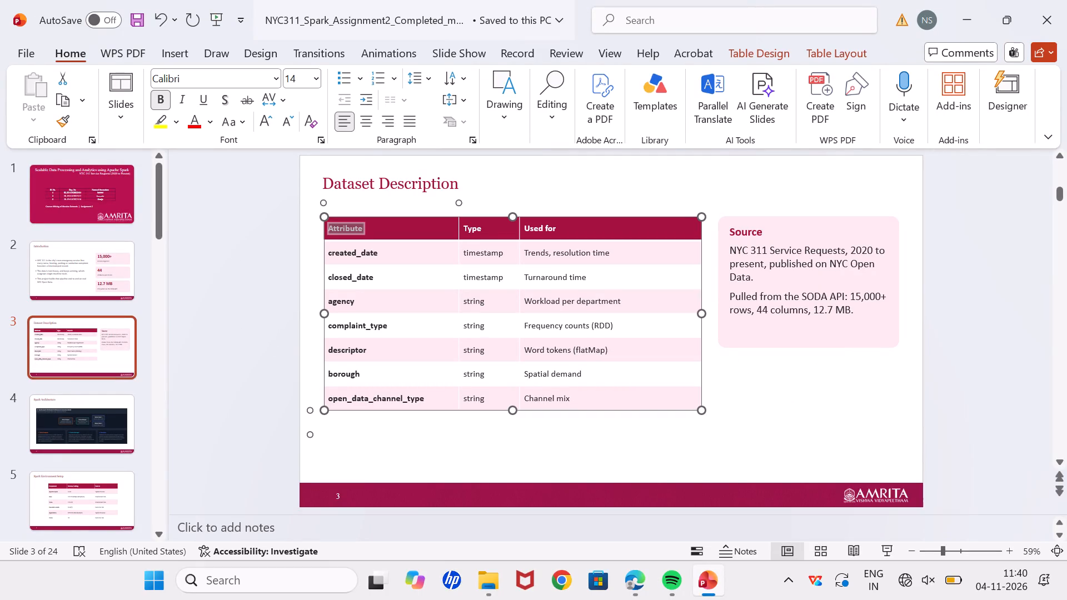
click(216, 357)
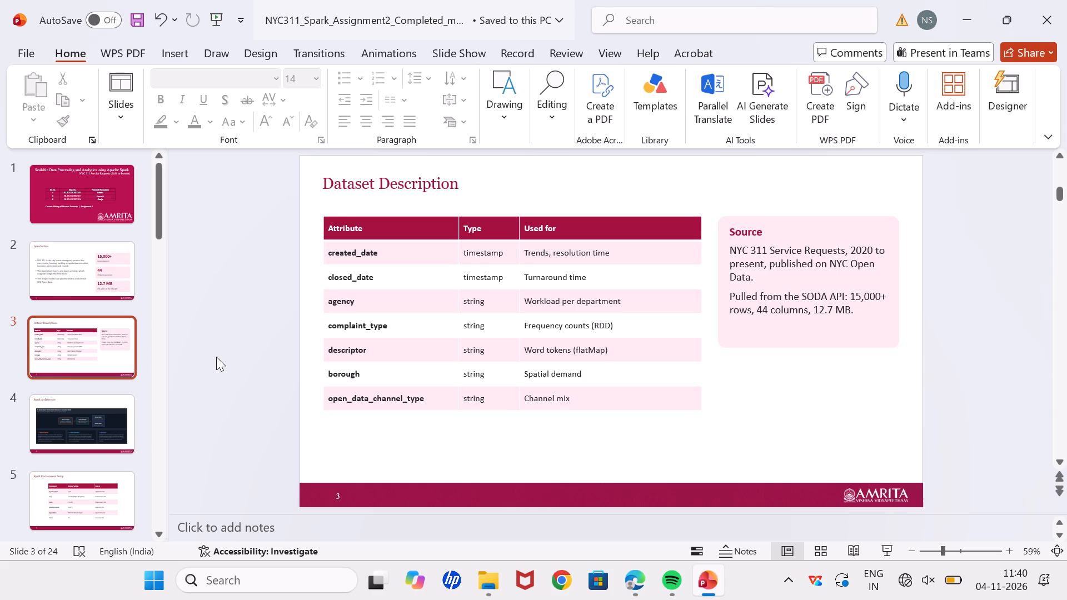
key(ctrl+s)
Enlarge the attribute table slightly, mainly in height, to fill the space of the removed row, and save the presentation.
click(481, 314)
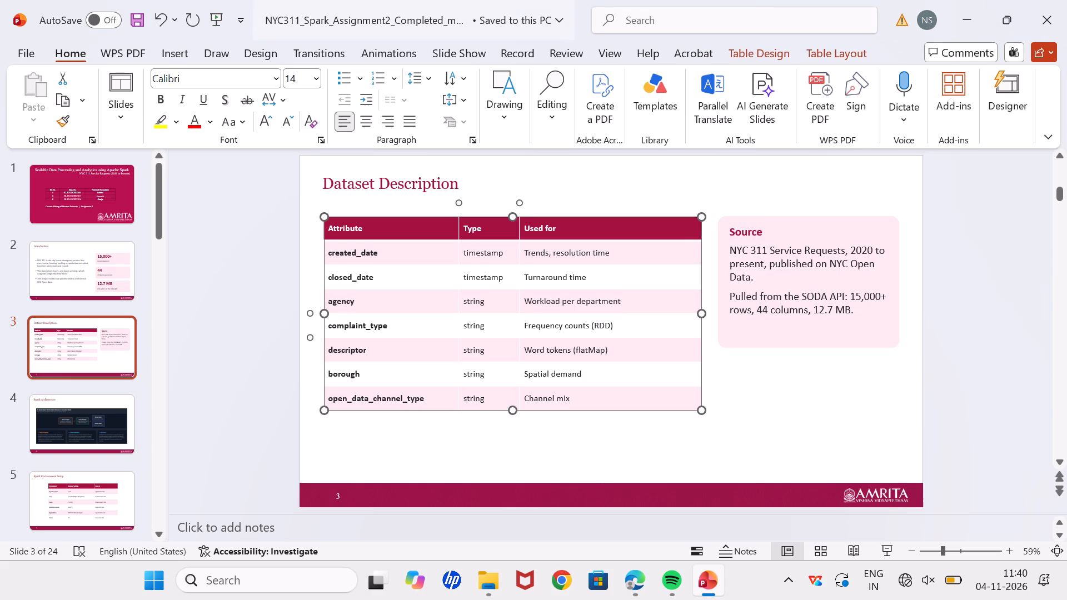
click(561, 215)
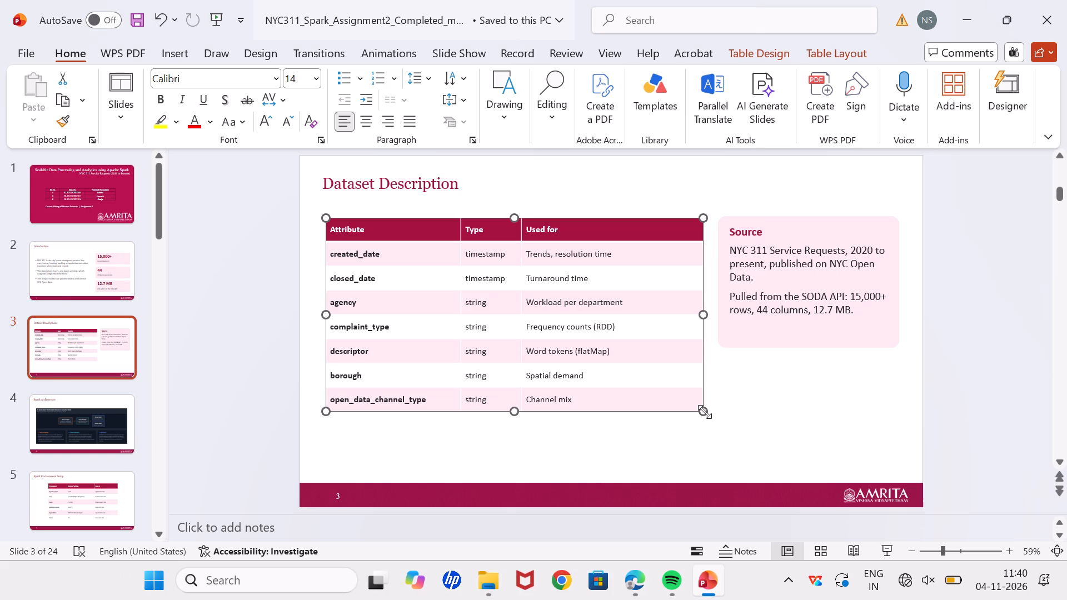
drag(705, 412, 714, 424)
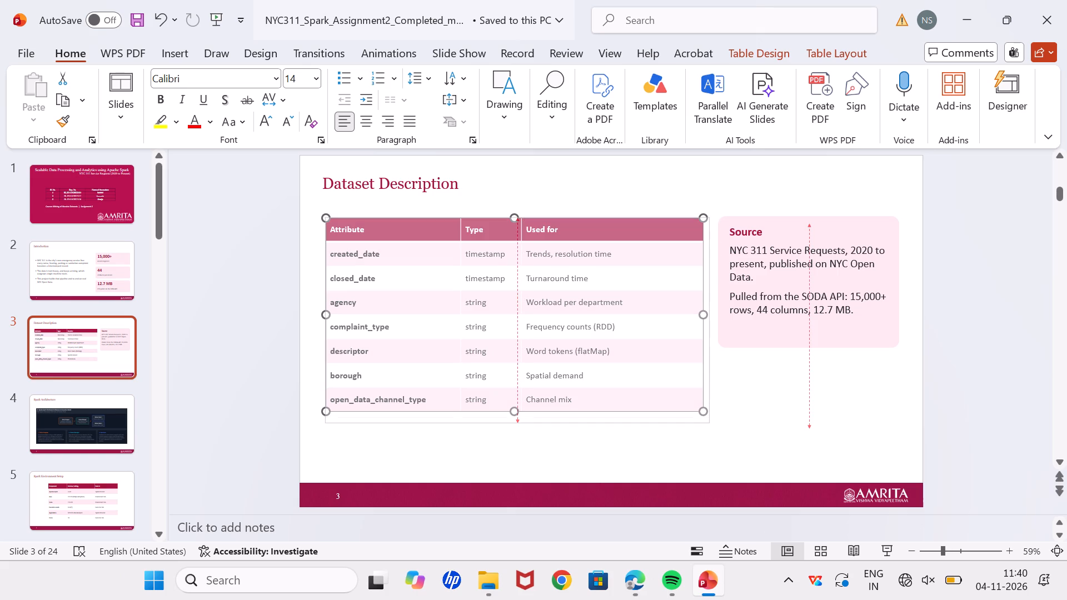
drag(714, 424, 711, 440)
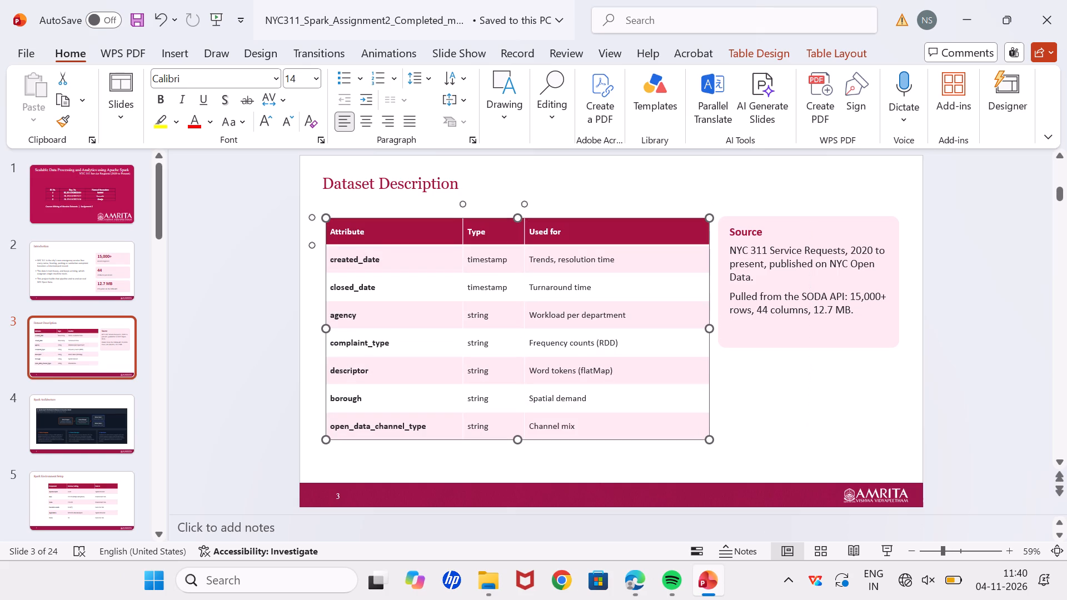
click(243, 341)
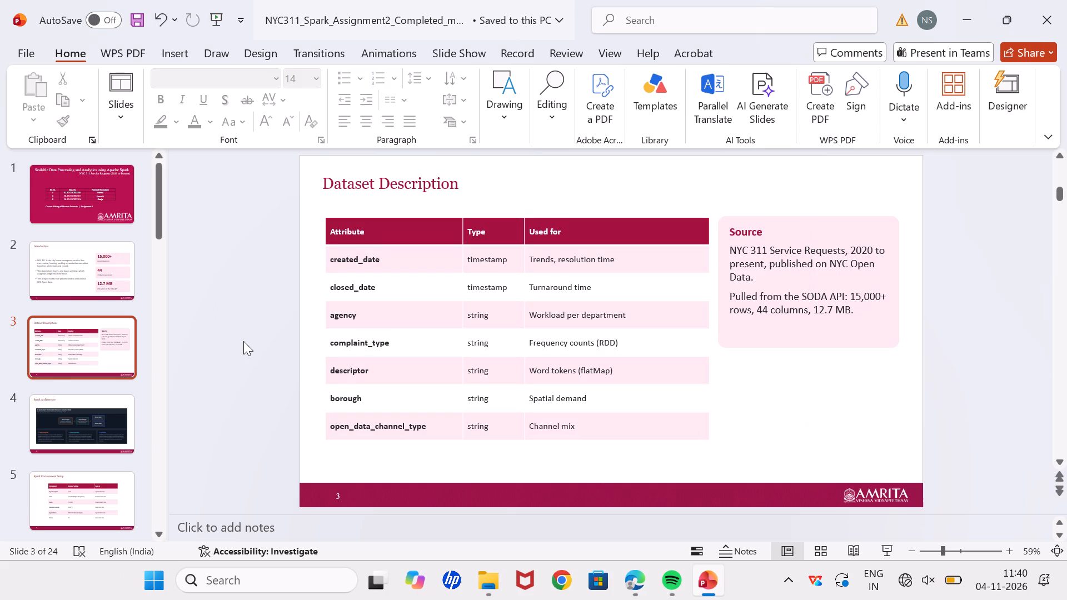
key(ctrl+s)
Move on to the Spark Architecture slide that follows the Dataset Description.
key(Right)
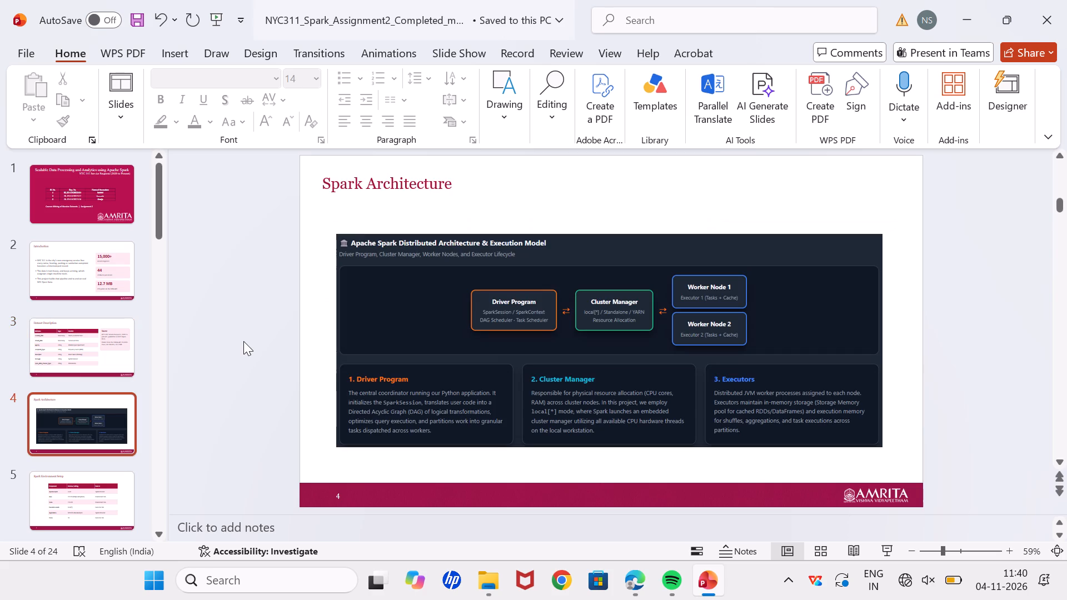
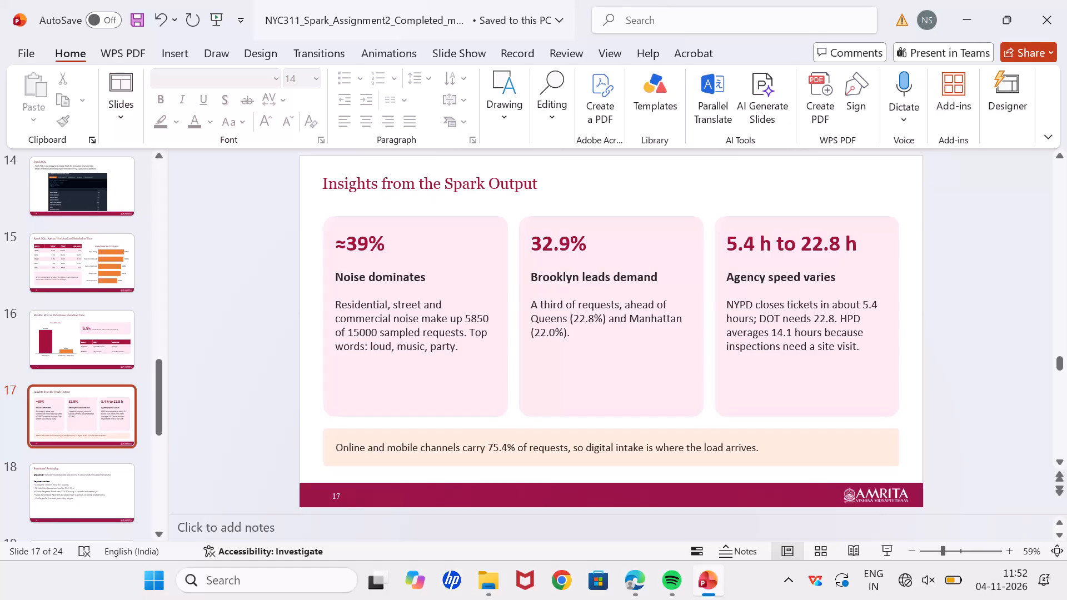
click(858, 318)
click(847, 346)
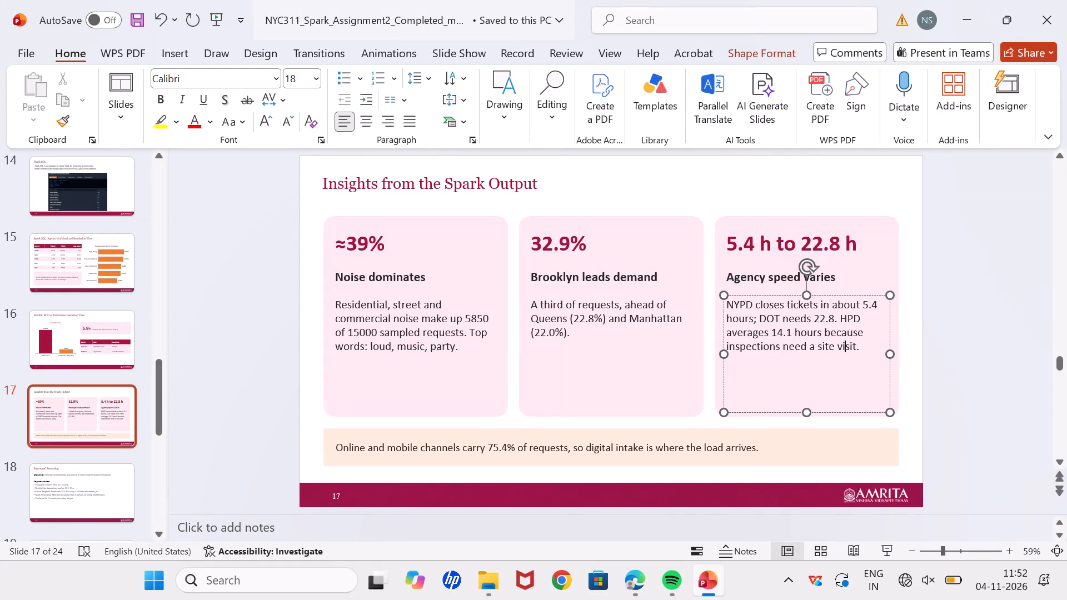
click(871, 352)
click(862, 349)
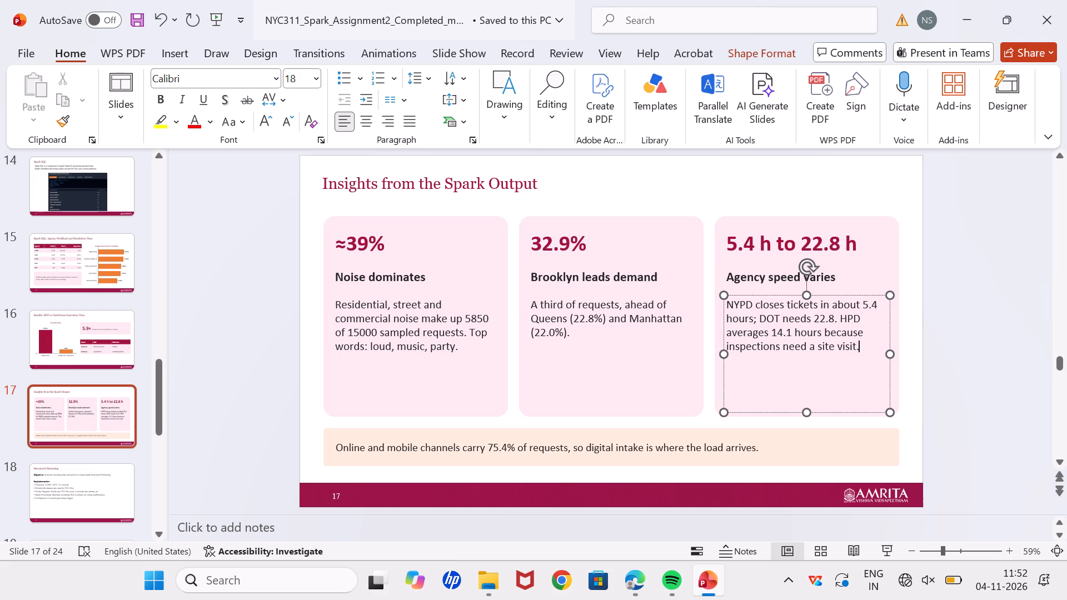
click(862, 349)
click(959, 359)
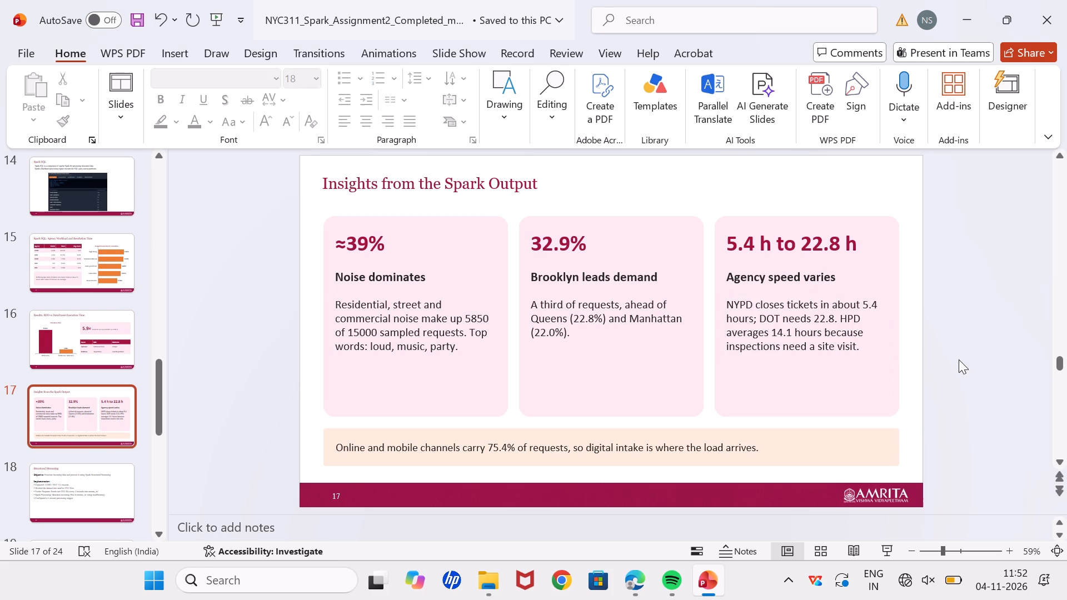
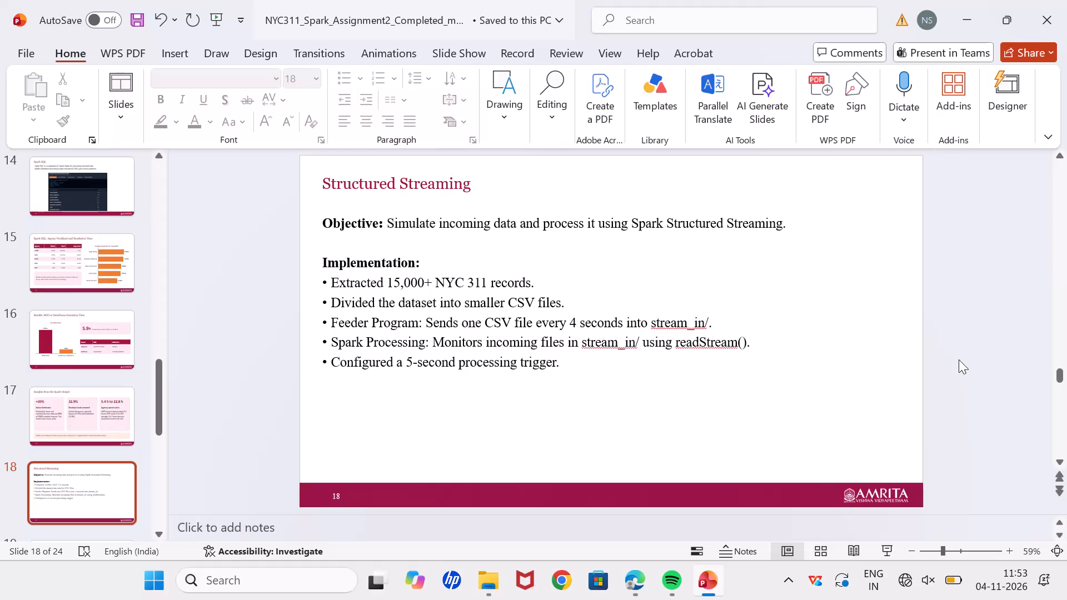
Delete the note about online and mobile channels beneath the three cards on slide 17, "Insights from the Spark Output".
key(Up)
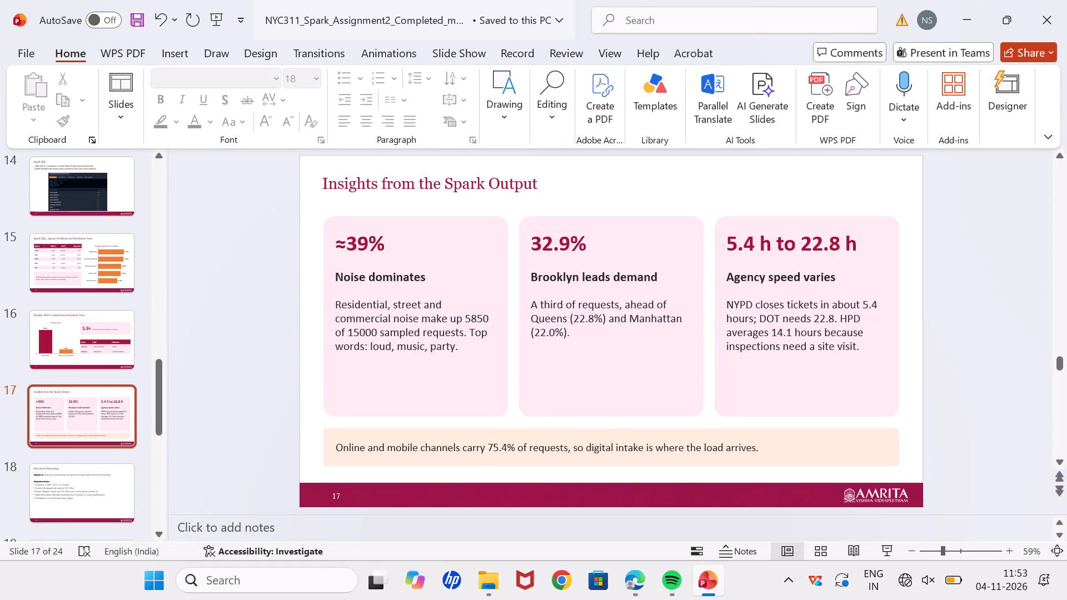
click(755, 453)
drag(769, 451, 714, 443)
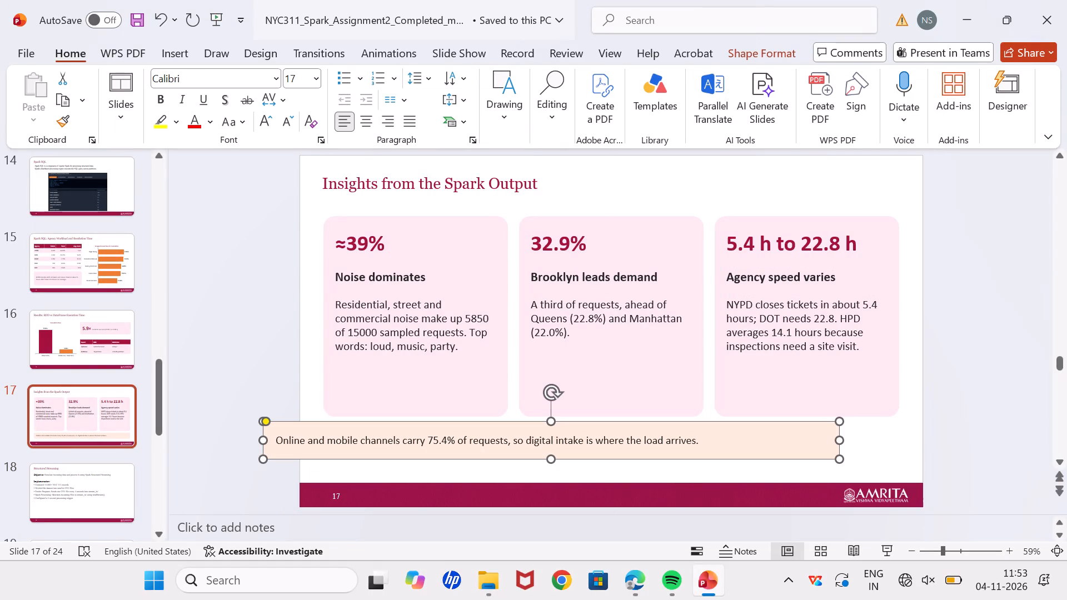
click(740, 443)
key(Delete)
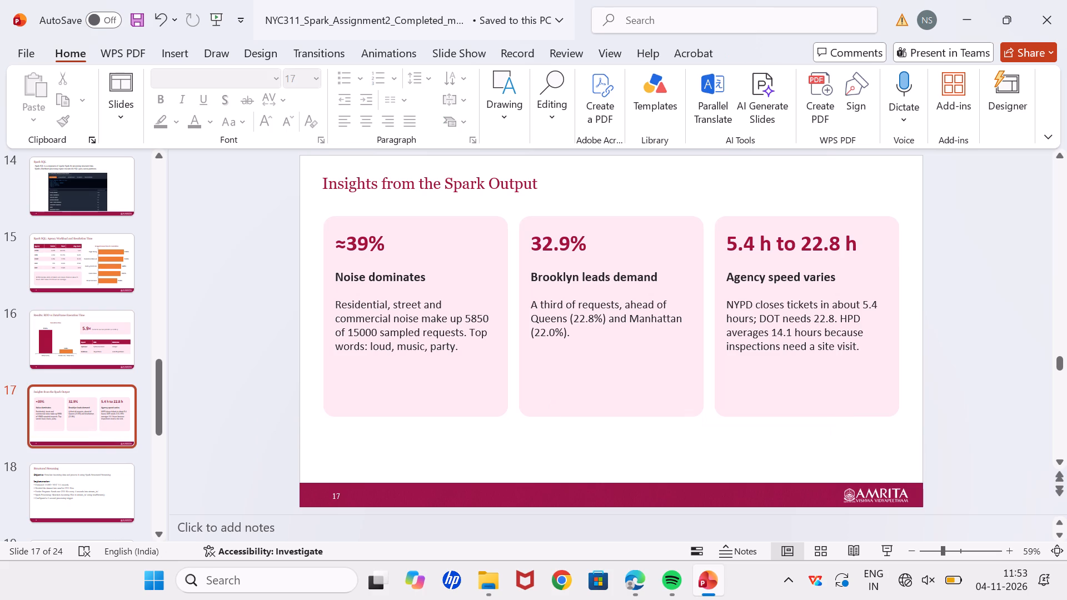
click(963, 417)
Save the presentation, move on to slide 18, "Structured Streaming", and save again.
key(ctrl+s)
click(198, 369)
key(Down)
key(ctrl+s)
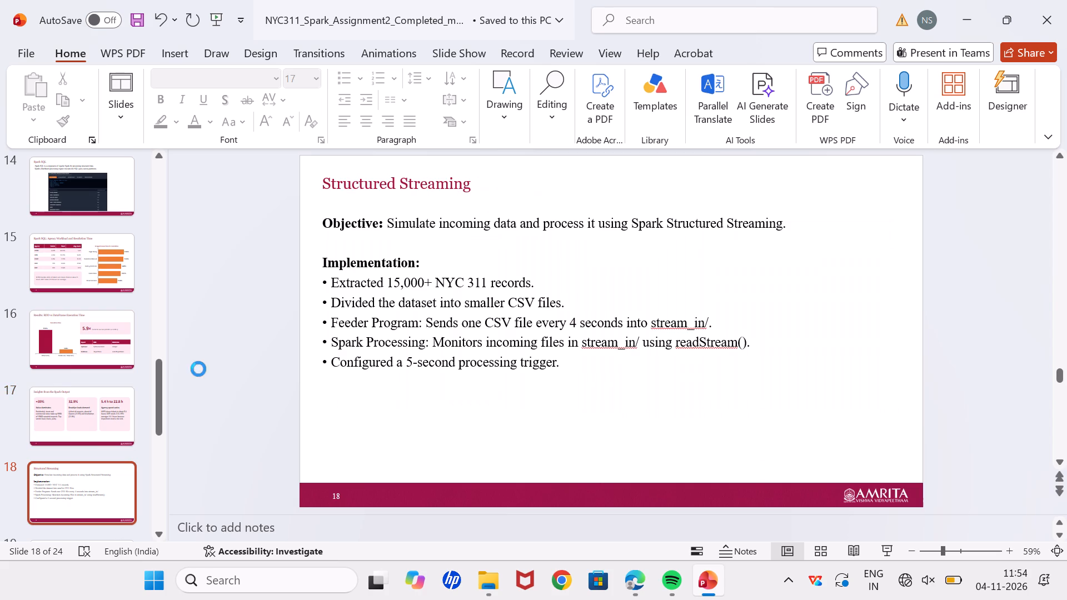
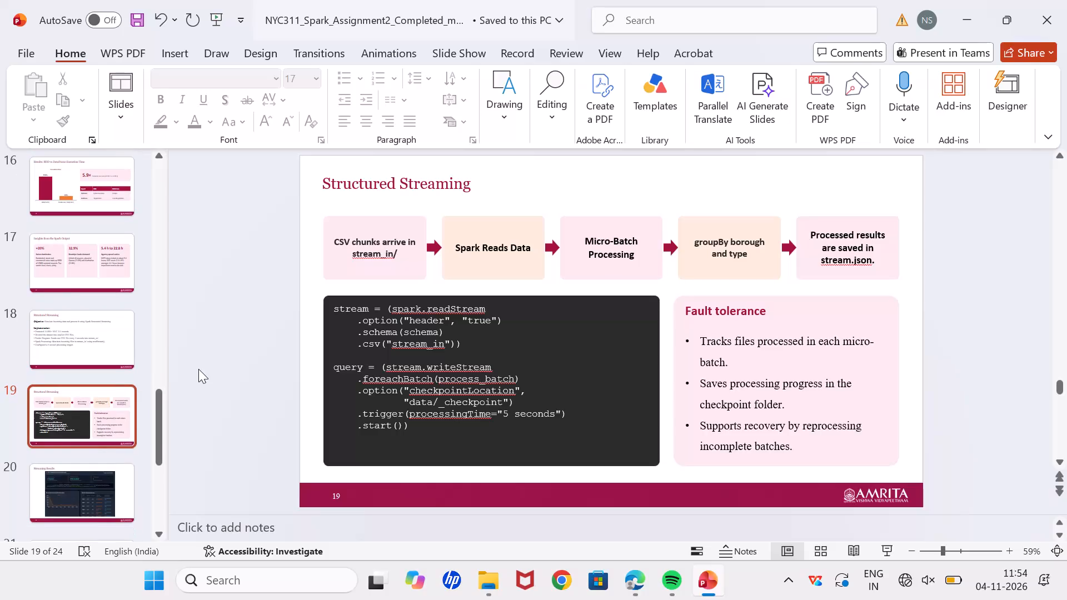
In the last flow box on slide 19, "Structured Streaming", change the output file name to stream.pdf without a full stop and save.
key(ctrl+s)
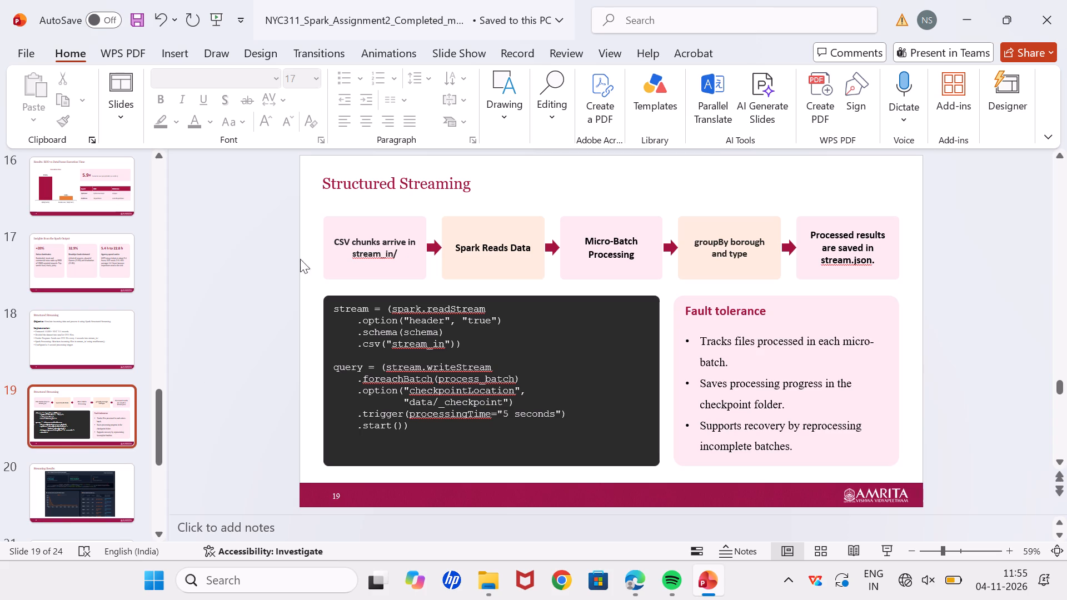
click(864, 258)
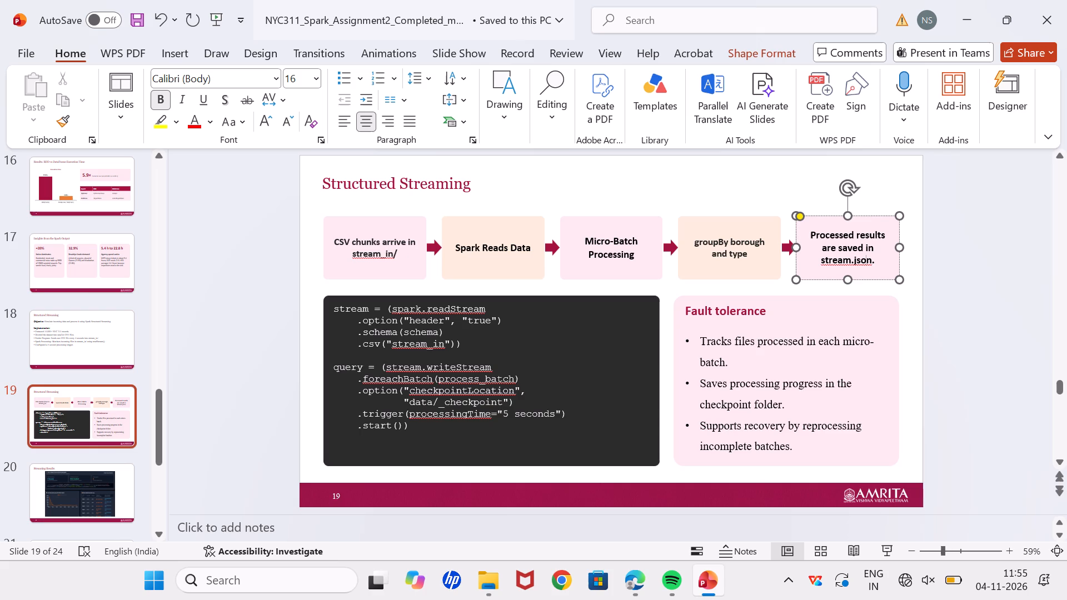
click(876, 259)
key(BackSpace)
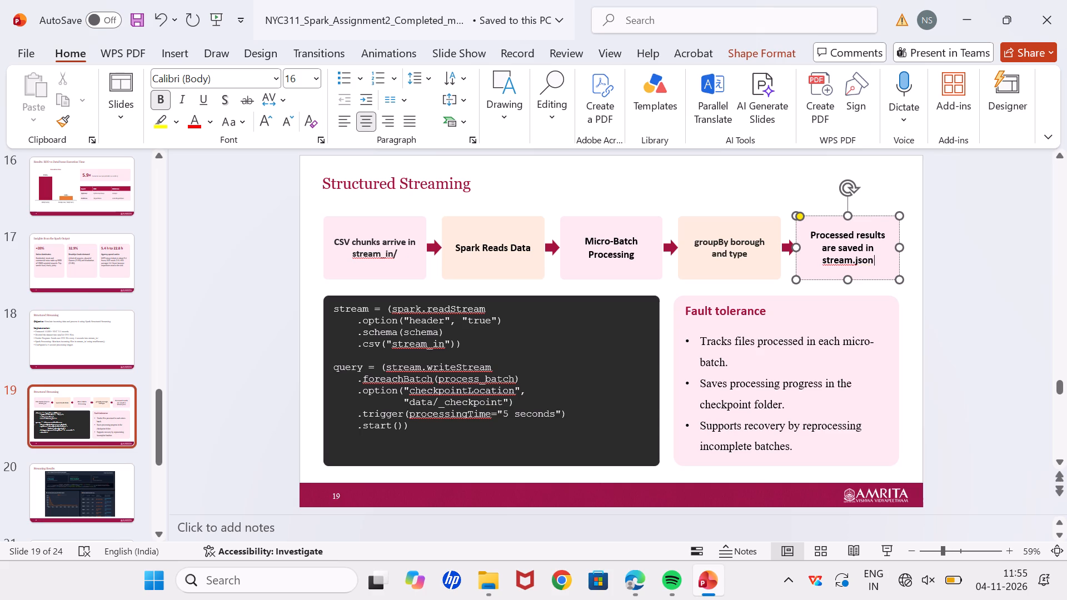
key(BackSpace)
key(BackSpace)
key(BackSpace)
key(BackSpace)
text(pdf)
key(ctrl+s)
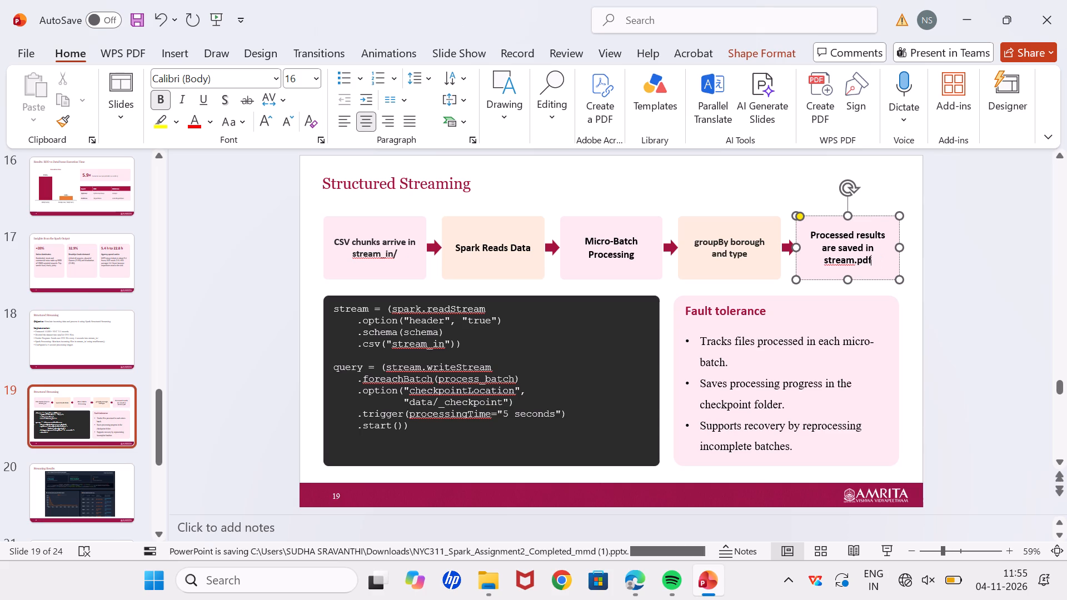
click(971, 299)
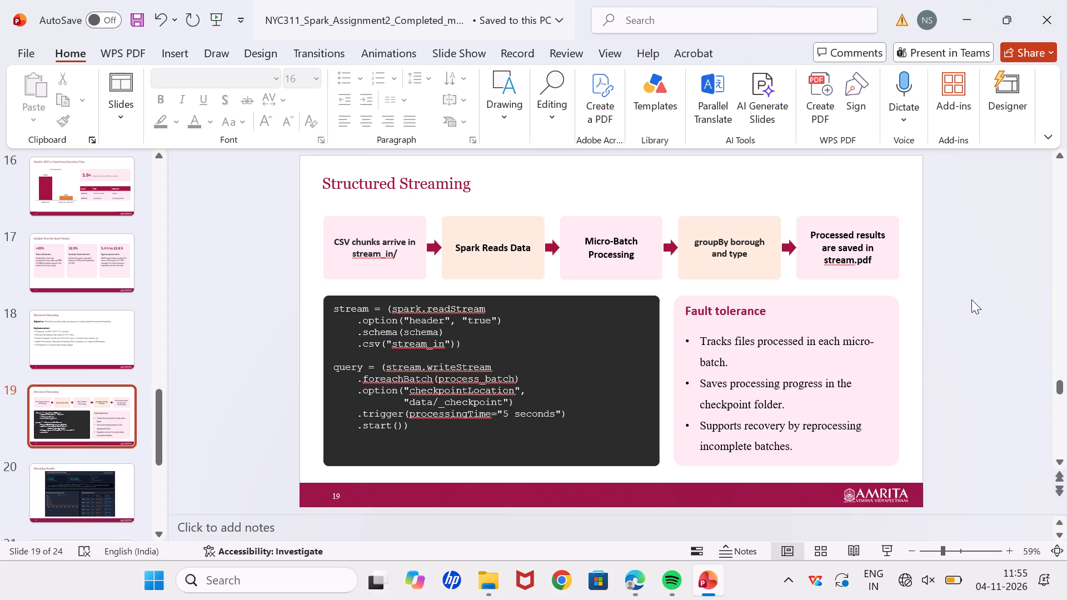
Move on to slide 20, "Streaming Results".
key(Right)
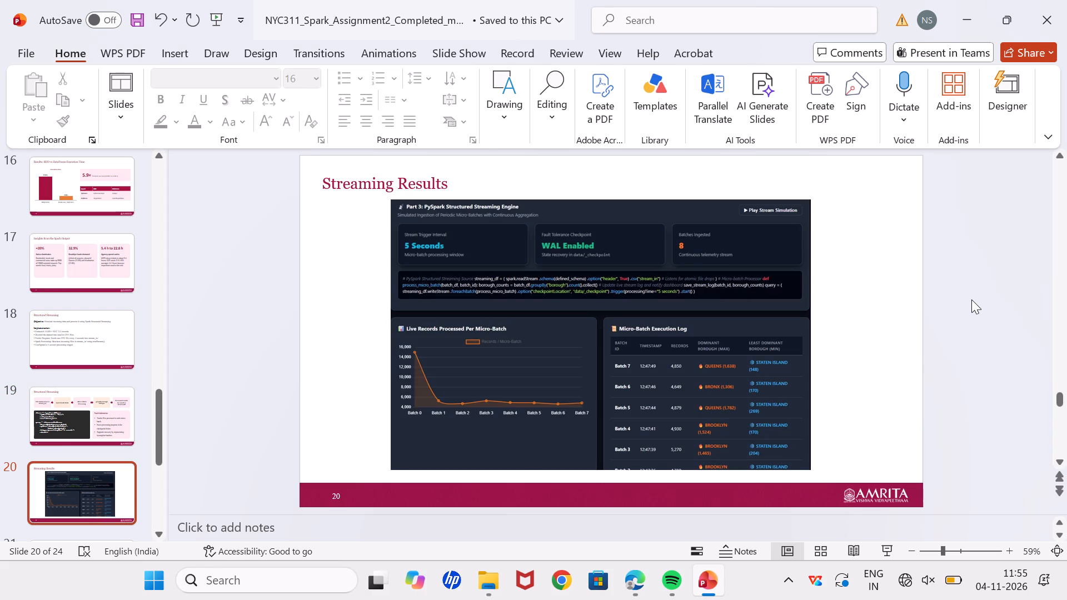
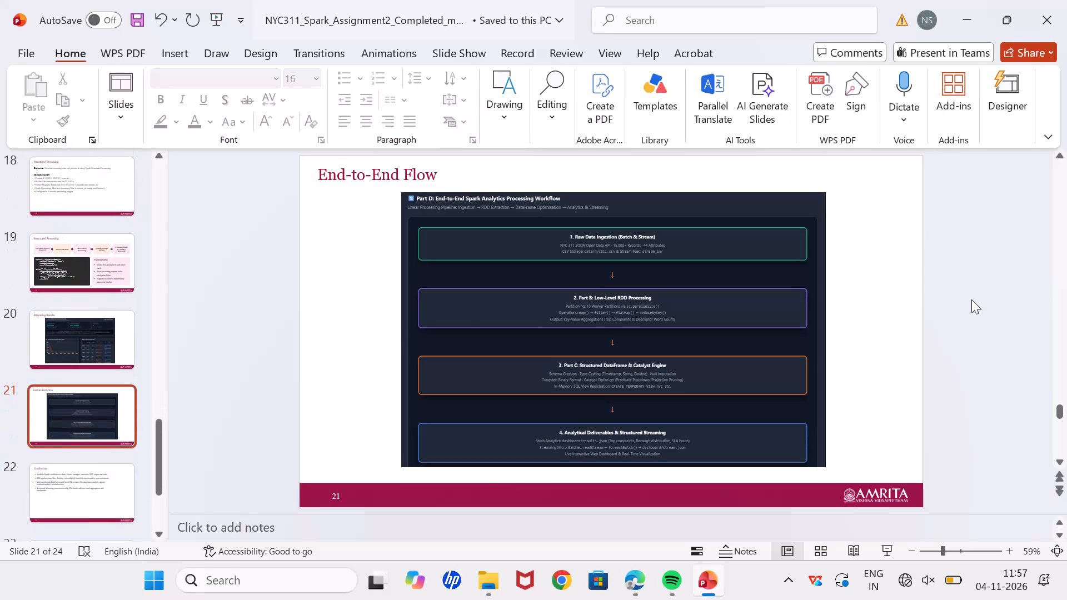
Go back through the slides to slide 13, "DataFrame Results", clear the picture selection there and save the deck.
key(Up)
key(Up)
key(Up)
key(Up)
key(Up)
key(Up)
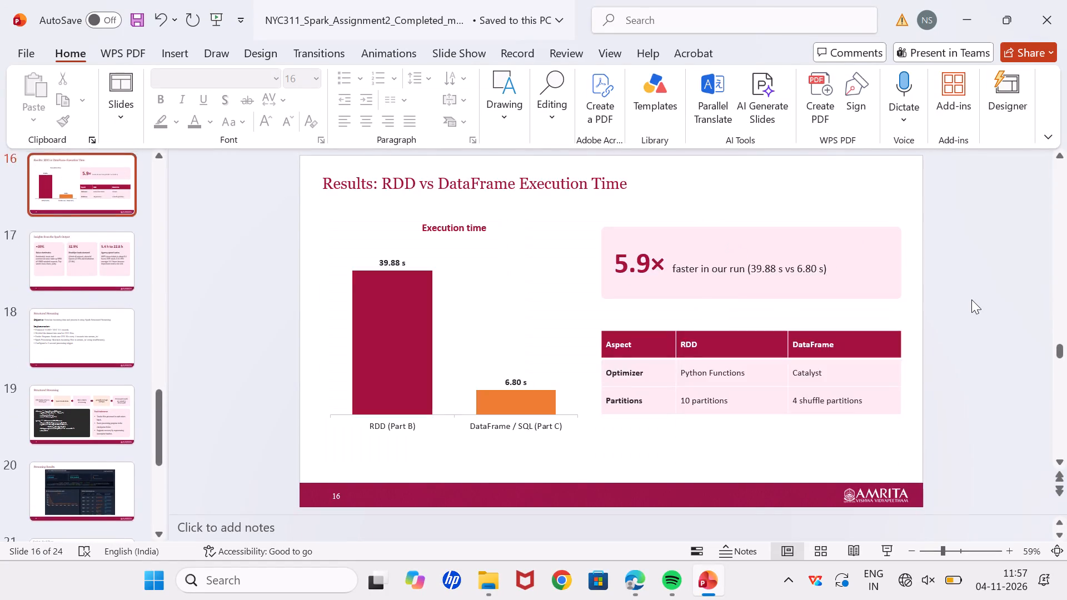
key(Up)
key(Up)
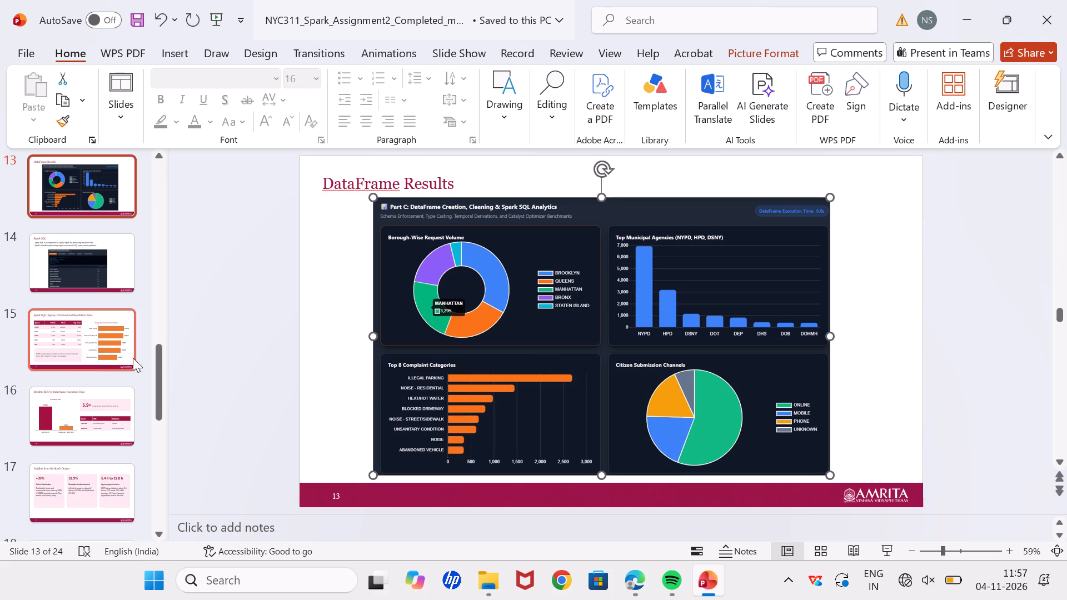
click(227, 341)
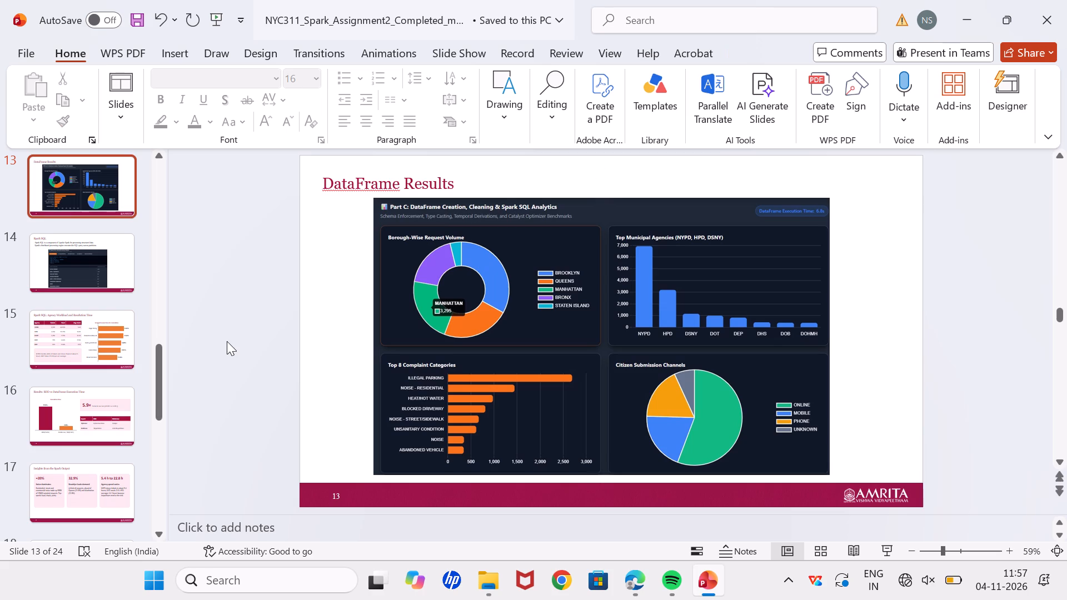
key(ctrl+s)
Review the slides from 14 through 21, "End-to-End Flow", checking the Spark SQL, execution-time and streaming content.
key(Down)
key(Down)
key(Down)
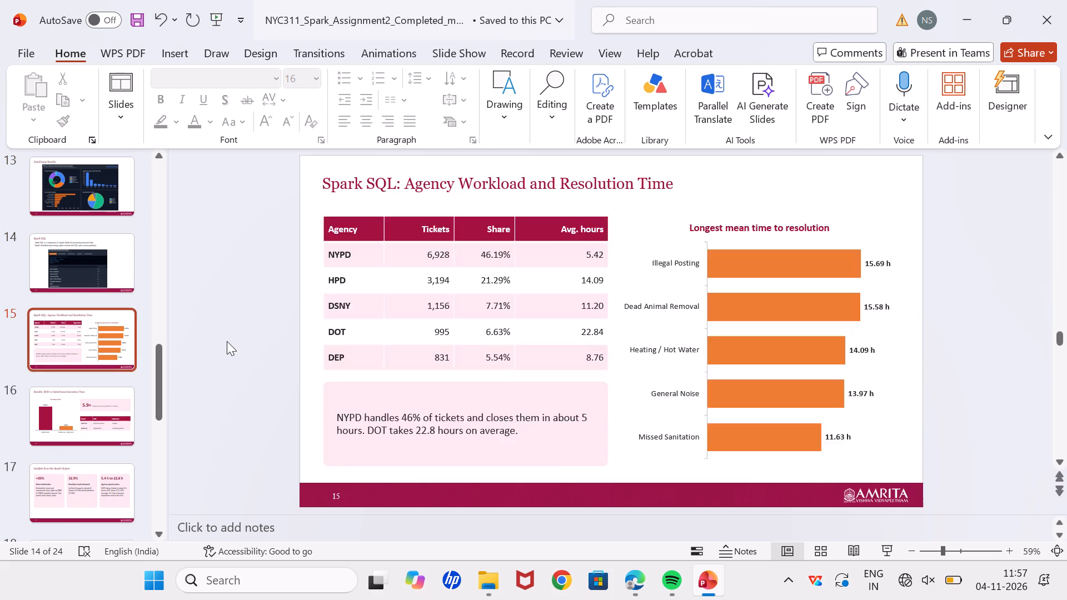
key(Down)
key(Down)
key(Down)
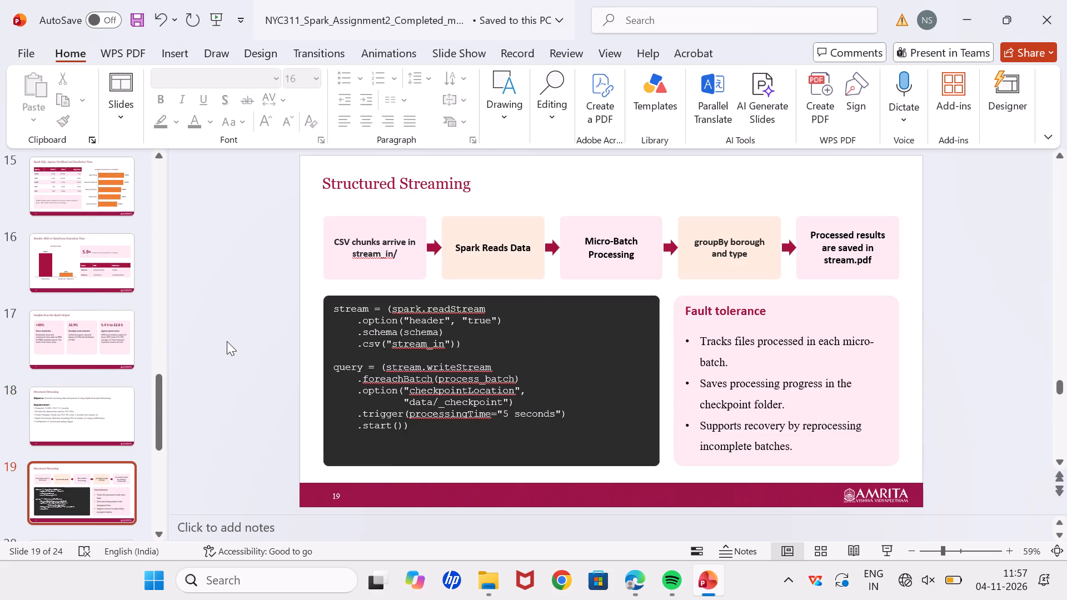
key(Down)
key(Down)
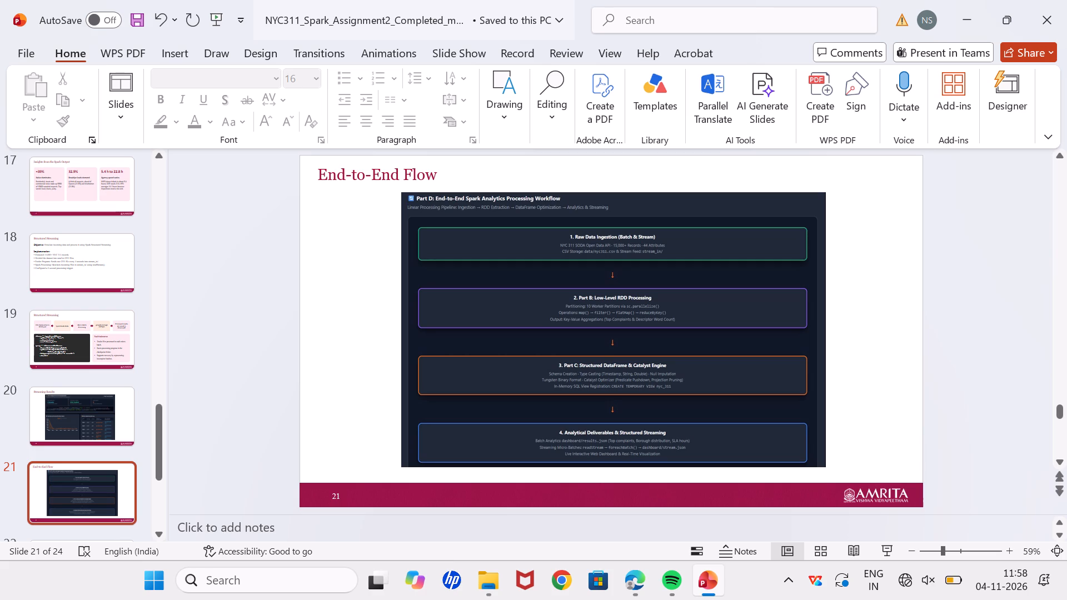
Present the deck full screen from slide 20, "Streaming Results", and advance to "End-to-End Flow" to examine the workflow diagram.
scroll(431, 363, up, 1)
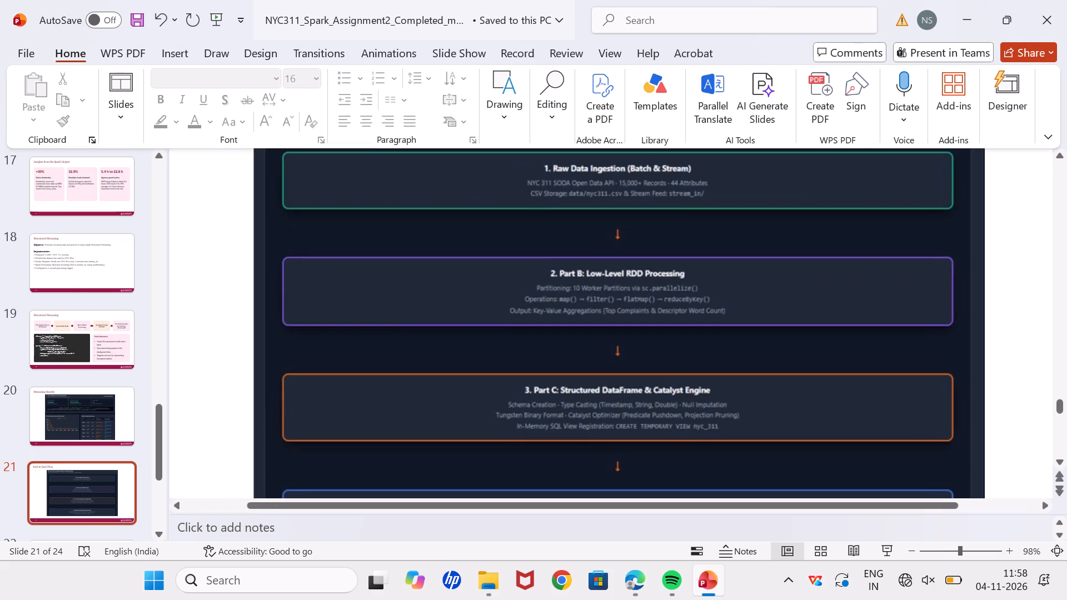
scroll(431, 363, up, 2)
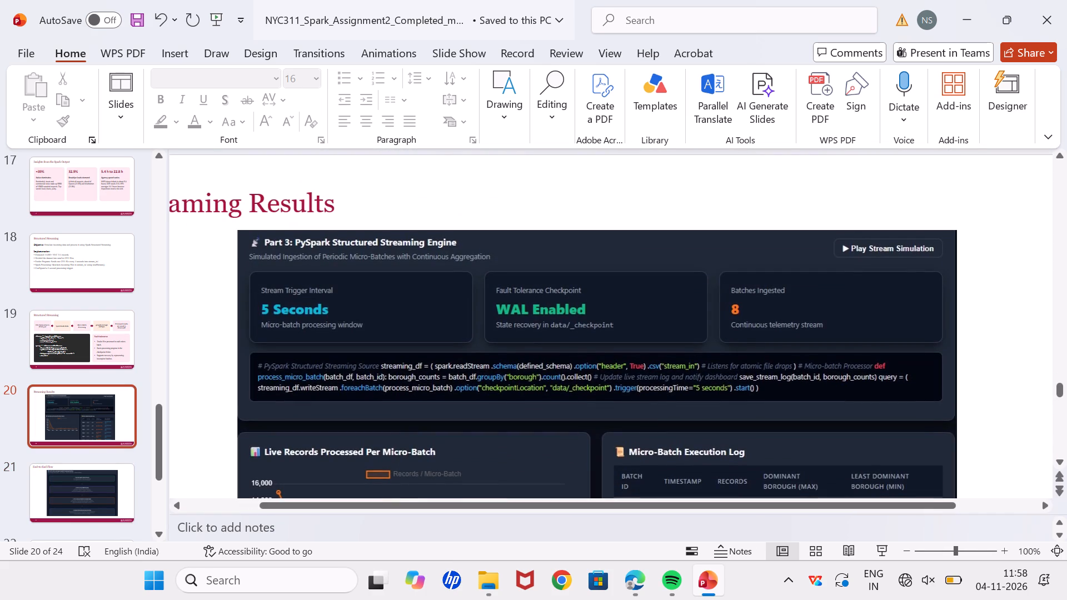
click(878, 551)
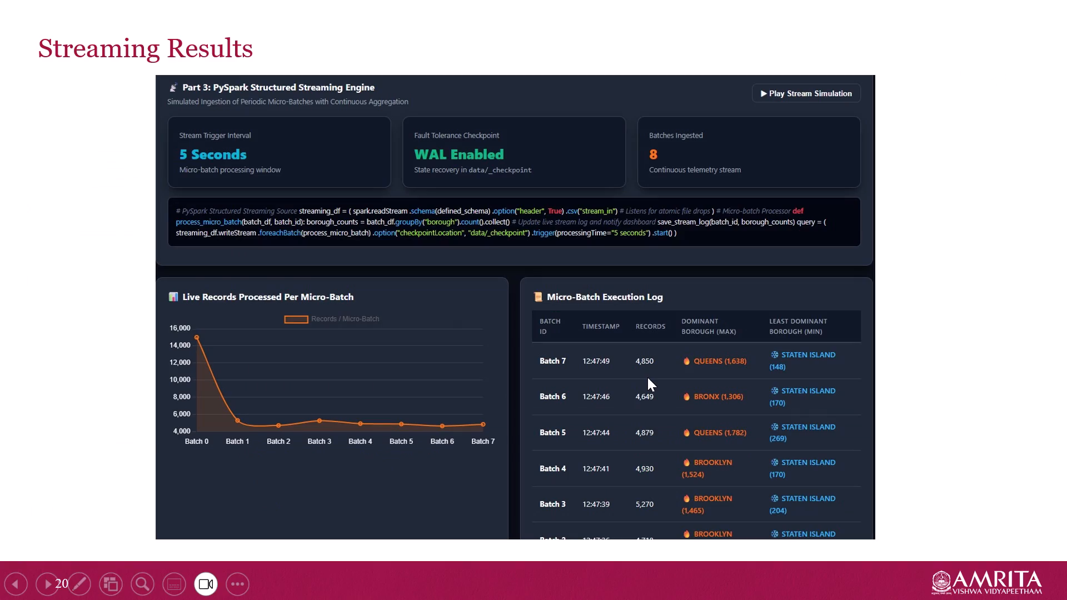
key(Right)
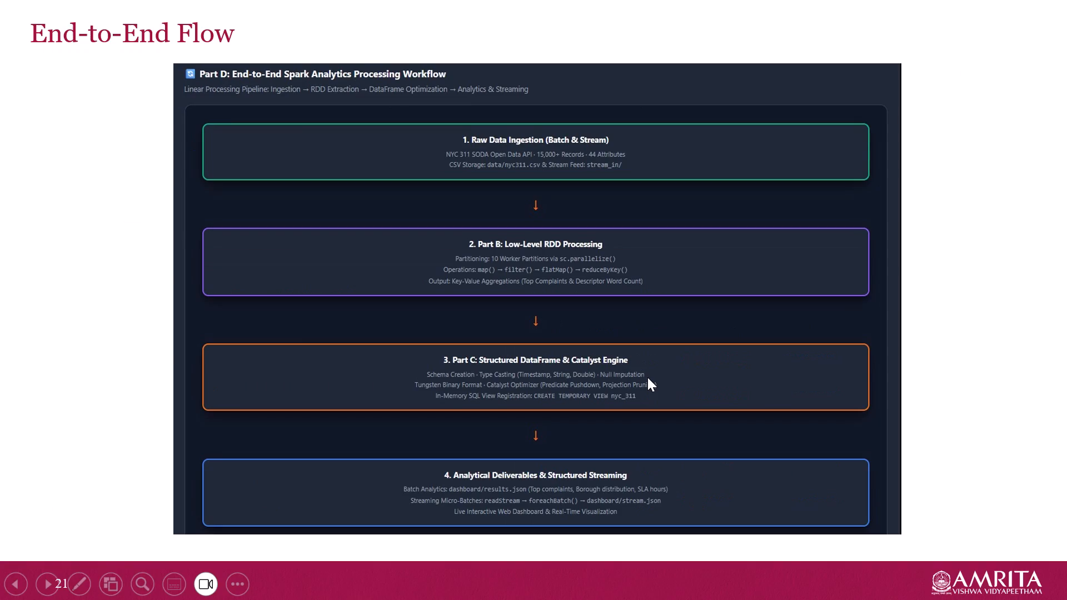
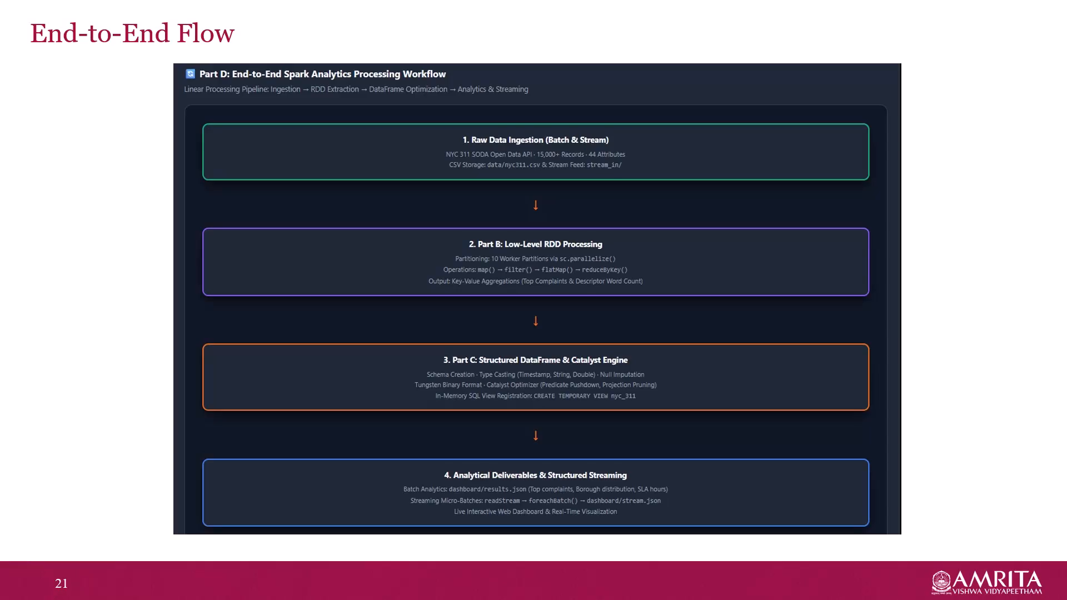
Compare the "End-to-End Flow" workflow diagram on slide 21 with the "Conclusion" bullets on slide 22 in the full-screen show, finishing on slide 21.
key(Down)
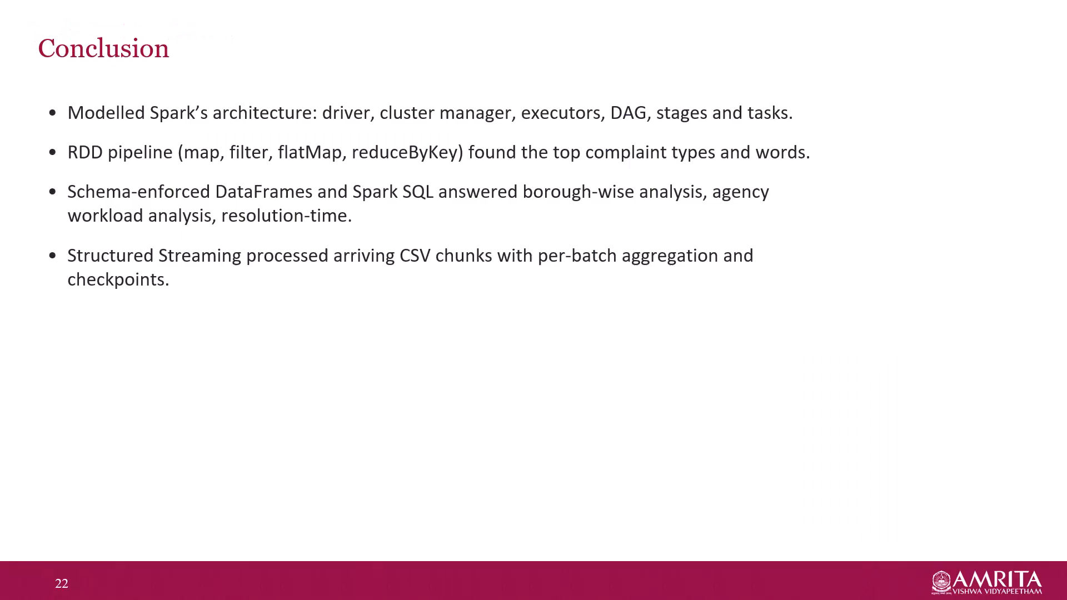
key(Up)
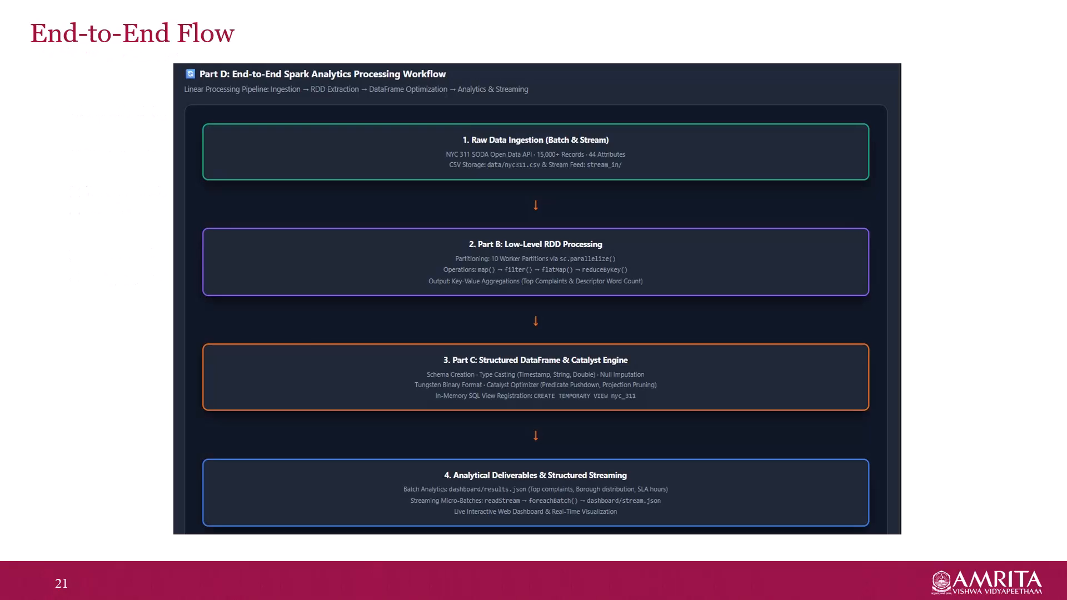
key(Down)
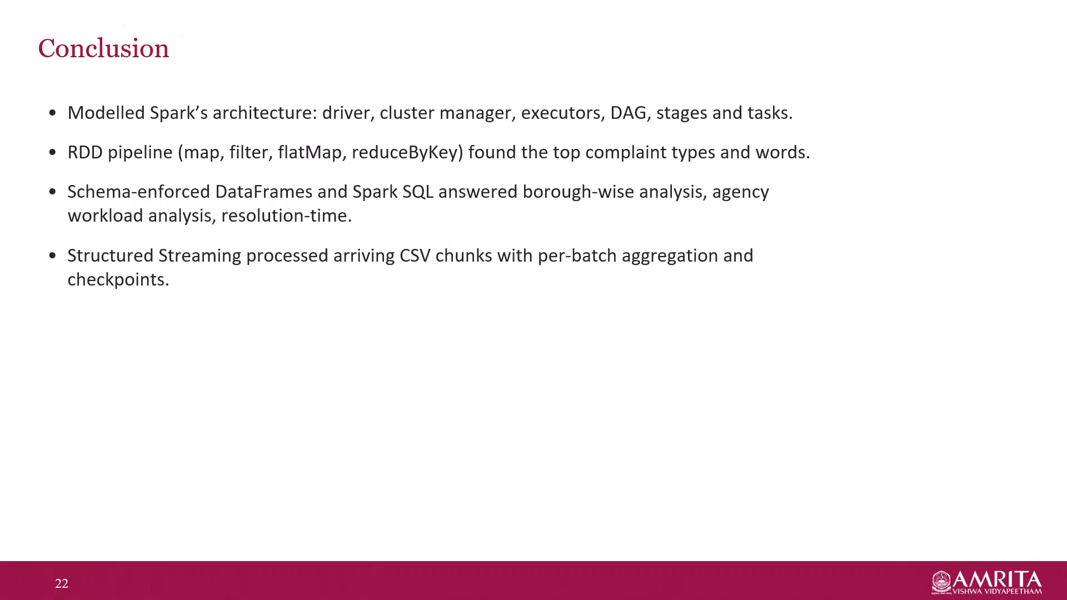
key(Up)
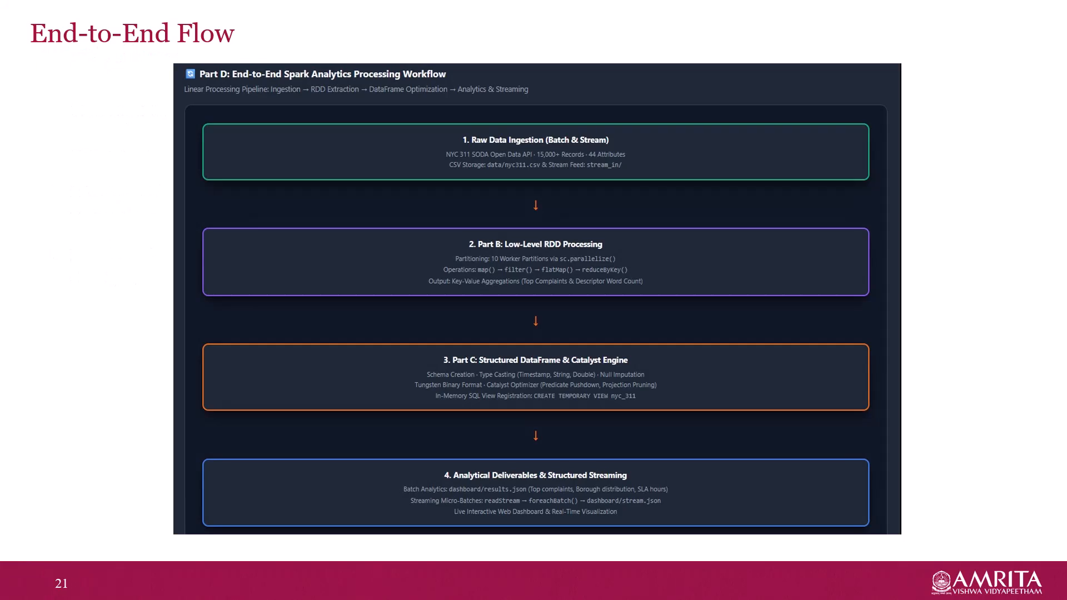
key(Down)
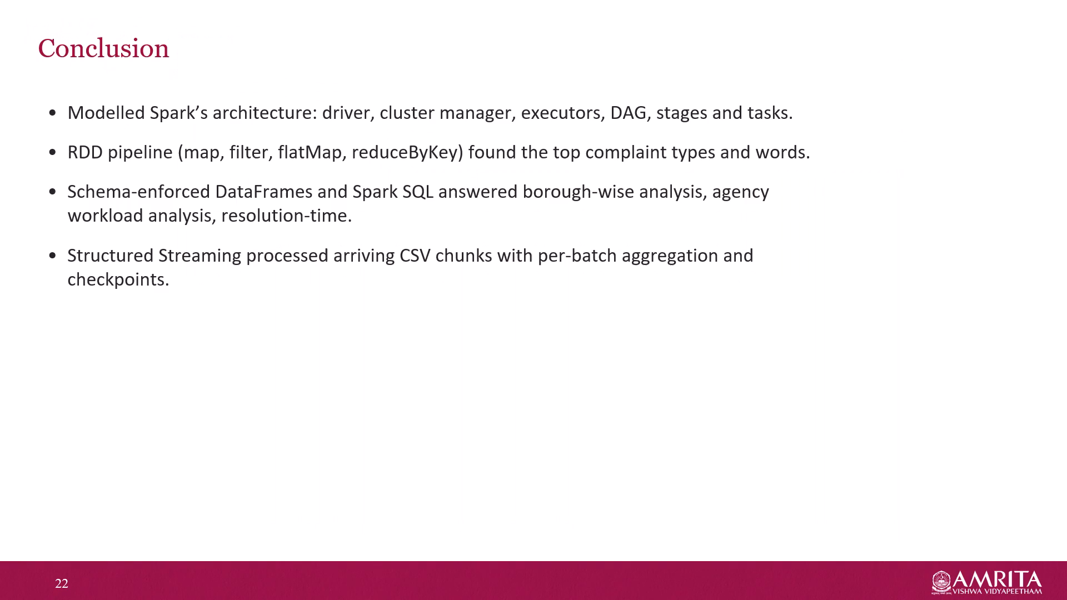
key(Up)
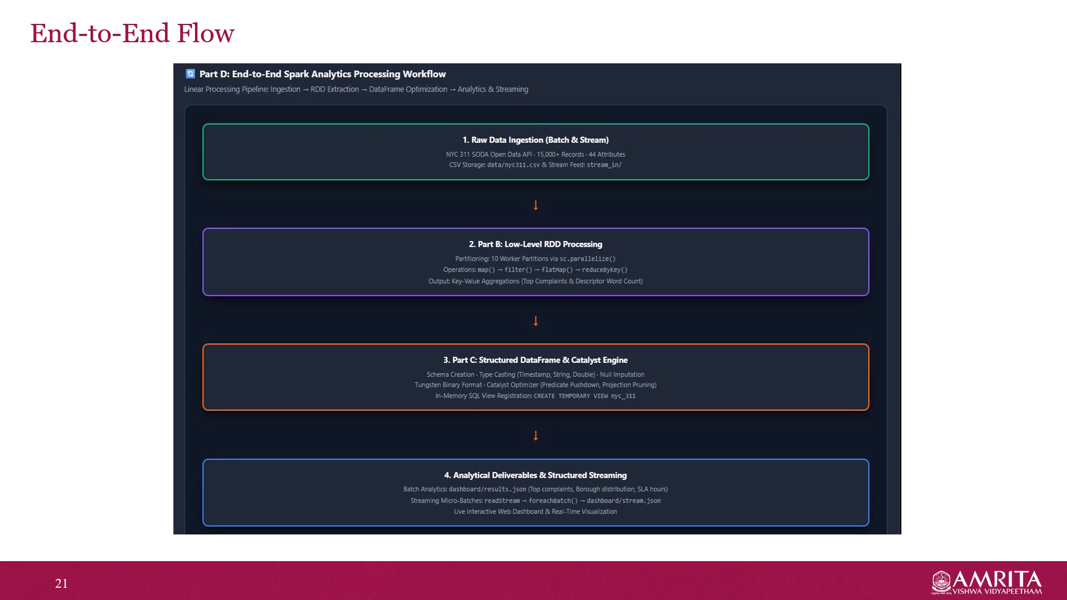
key(Down)
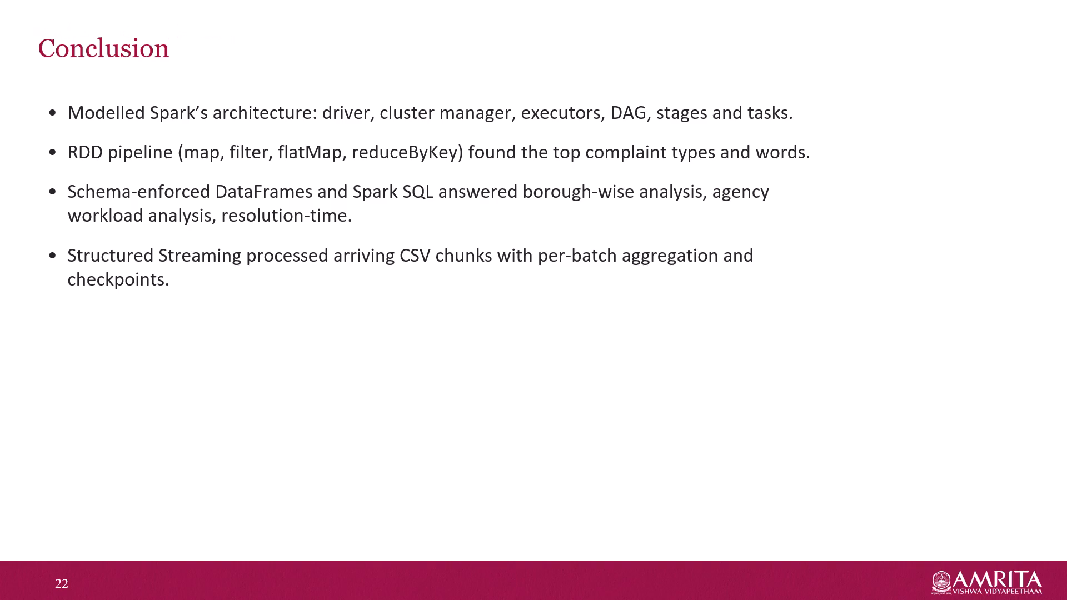
key(Up)
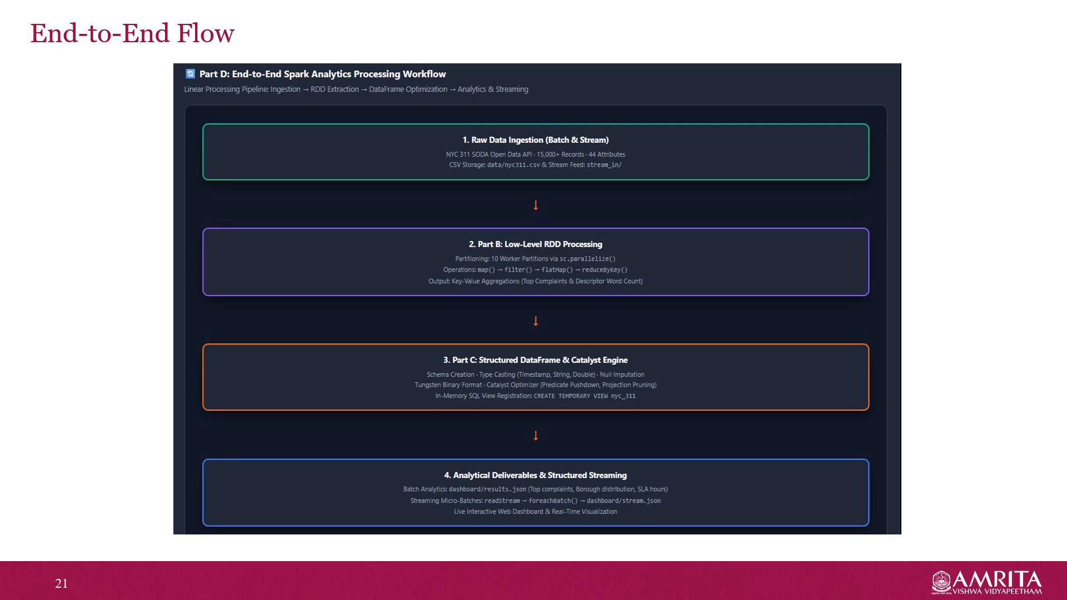
key(Down)
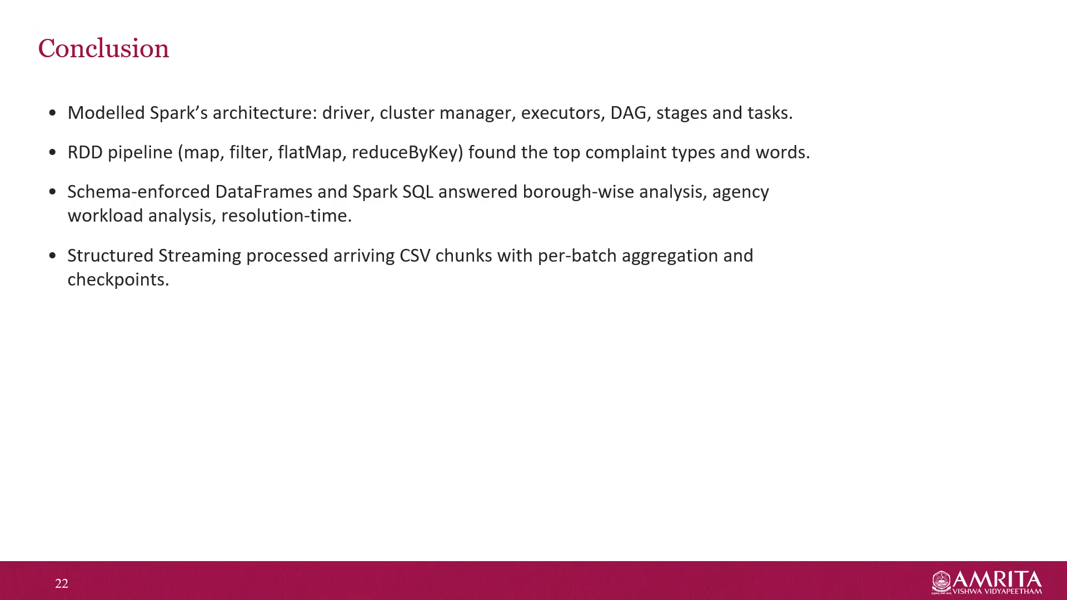
key(Up)
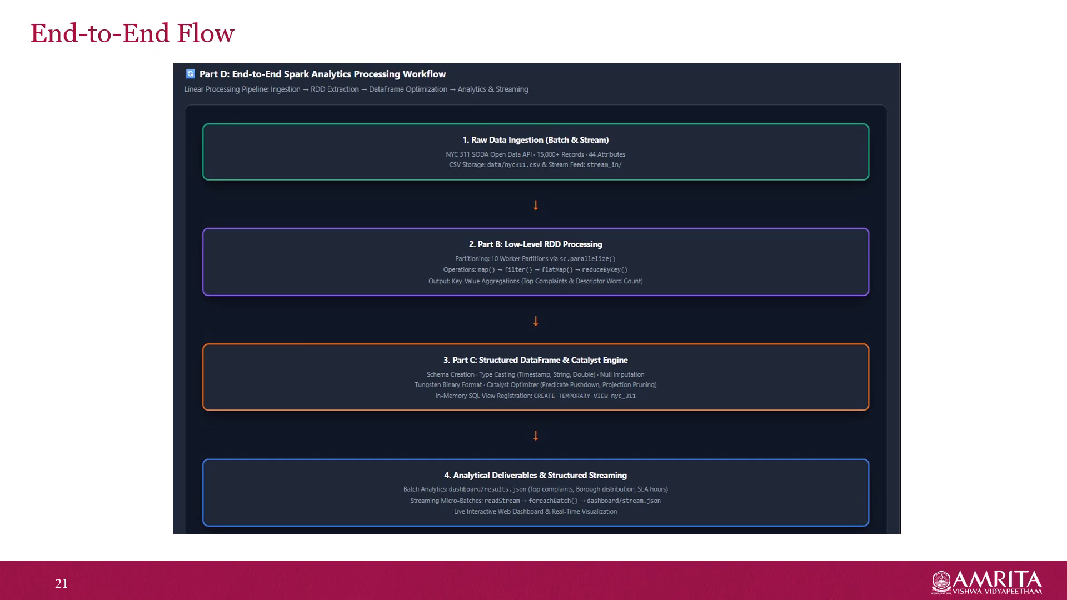
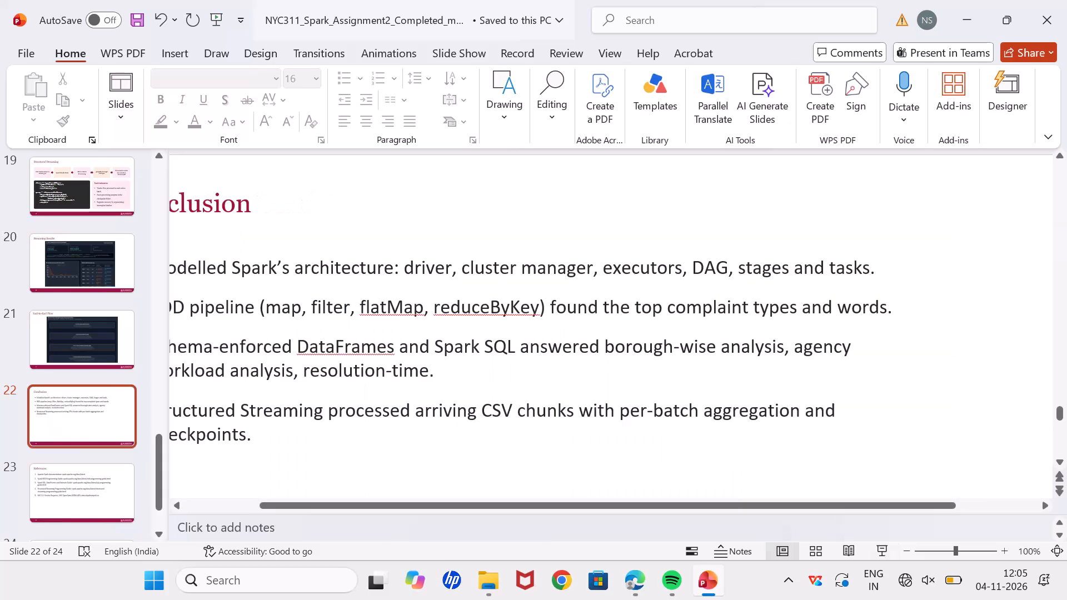
Go back from the "Conclusion" slide to slide 21 and view its "End-to-End Flow" workflow diagram in the editing view.
key(Up)
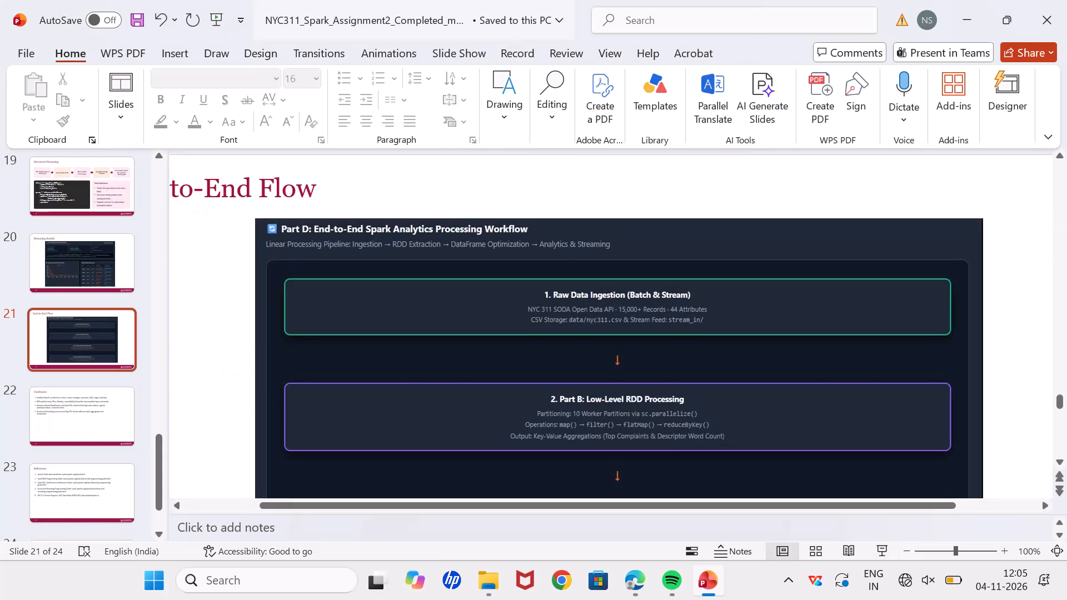